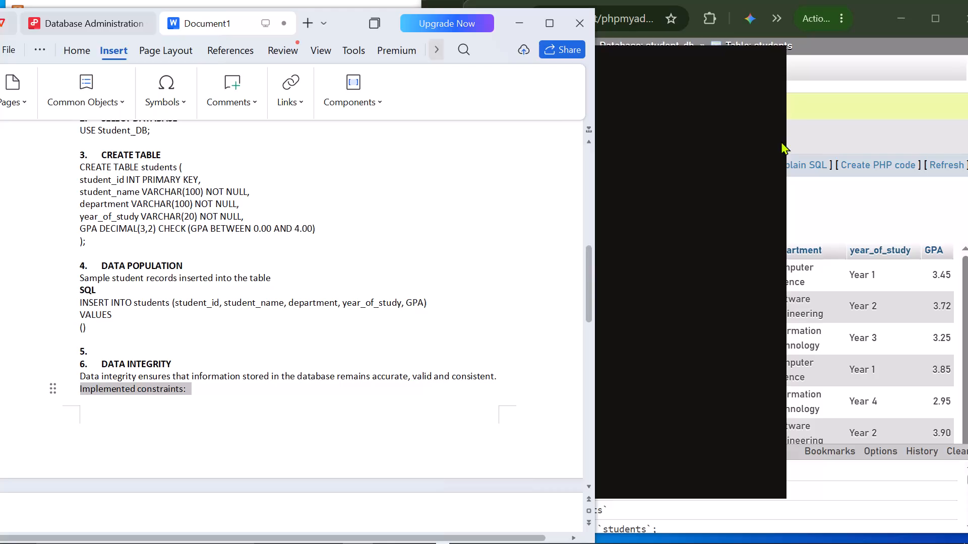
Begin the first VALUES row under DATA POPULATION with student ID 1 and an empty single-quoted placeholder for the student name.
left_click(831, 118)
left_click(356, 190)
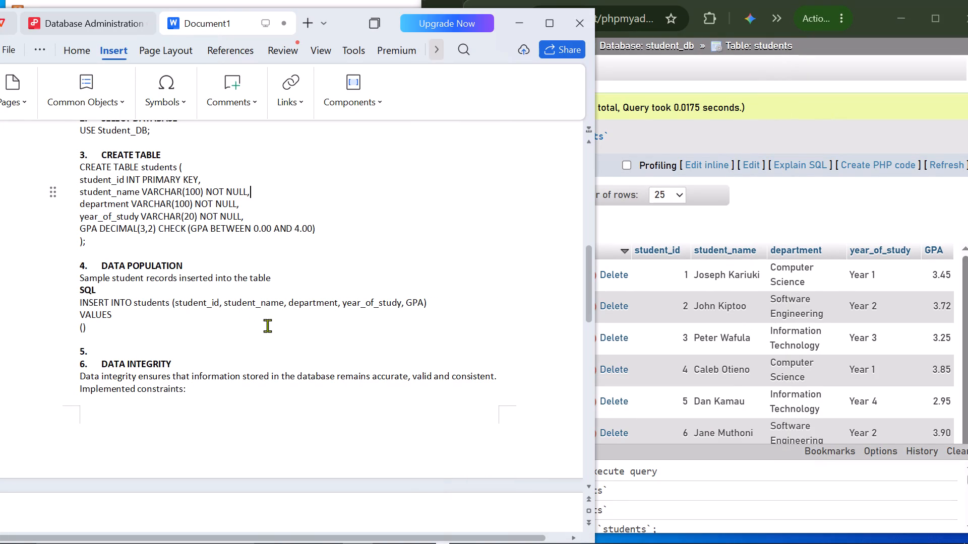
left_click(80, 326)
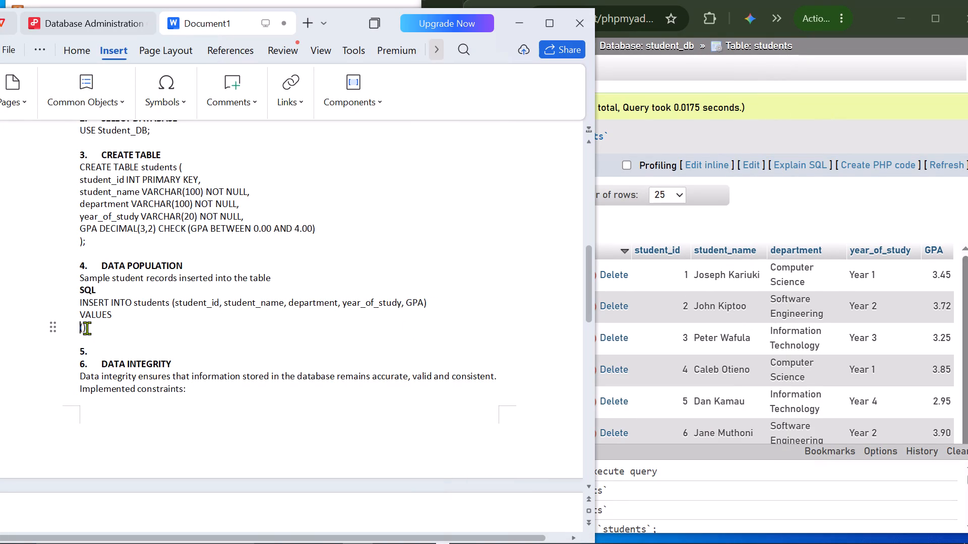
left_click(83, 328)
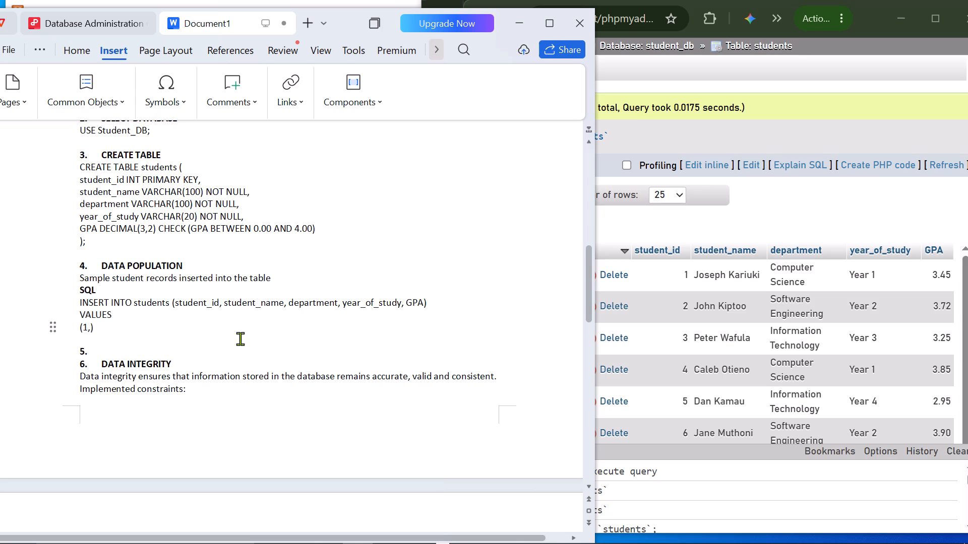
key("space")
key("BackSpace")
key("apostrophe")
key("apostrophe")
key("BackSpace")
key("BackSpace")
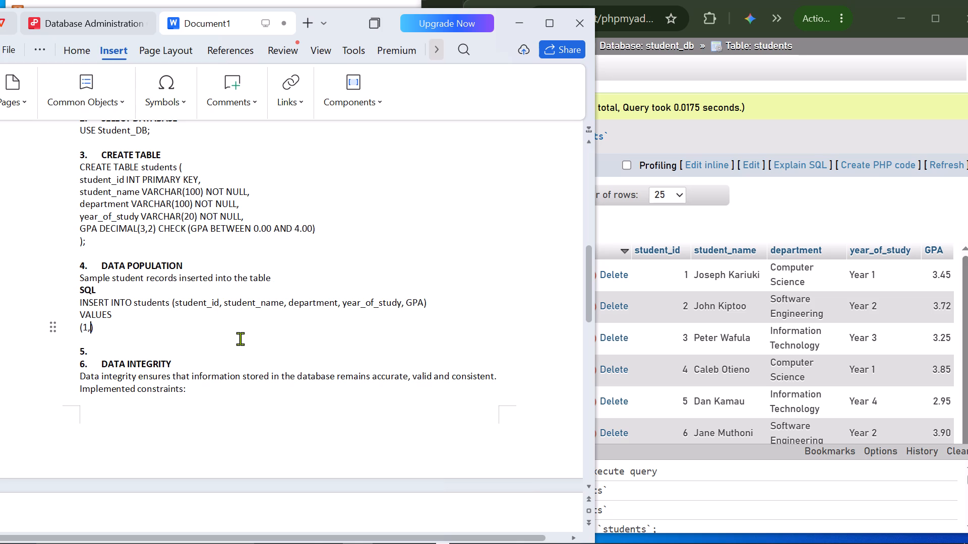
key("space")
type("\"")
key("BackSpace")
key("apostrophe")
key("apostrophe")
Complete the row template with empty single-quoted placeholders for department and year of study, followed by the GPA 3.45.
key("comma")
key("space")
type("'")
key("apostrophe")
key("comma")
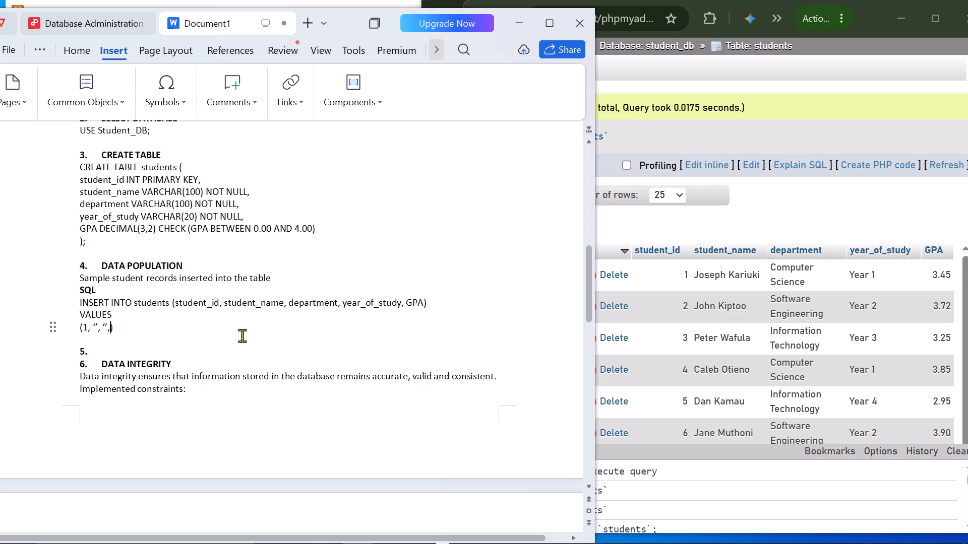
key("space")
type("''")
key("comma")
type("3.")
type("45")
Add a comma after the closing parenthesis of the first VALUES row.
left_click_drag(155, 329, 73, 329)
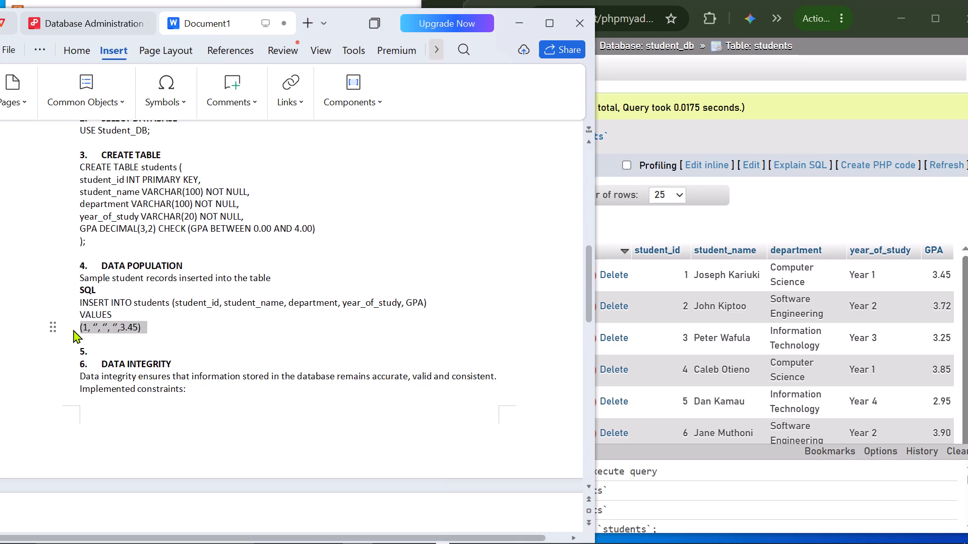
key("ctrl+c")
left_click(155, 325)
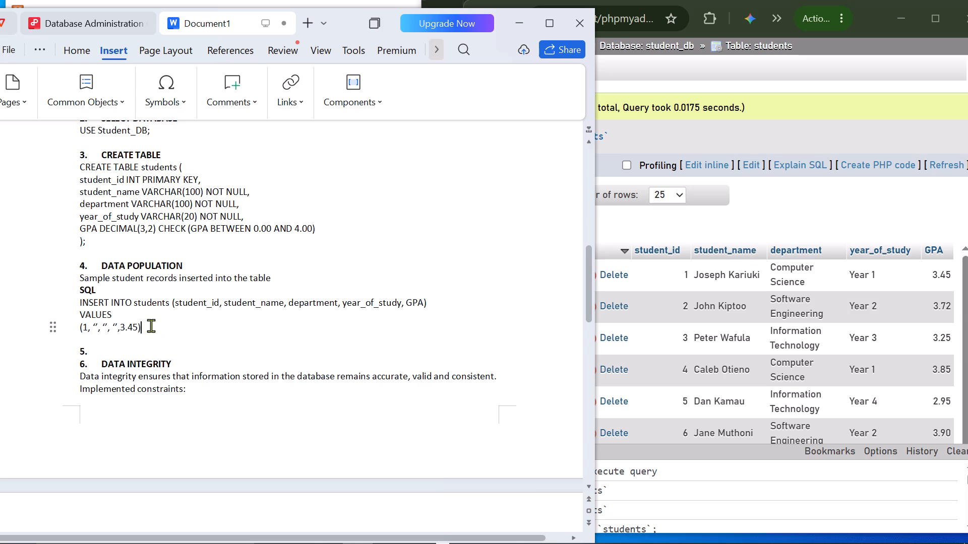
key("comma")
Duplicate the comma-terminated row template on new lines below VALUES until there are ten identical rows.
left_click_drag(150, 327, 80, 328)
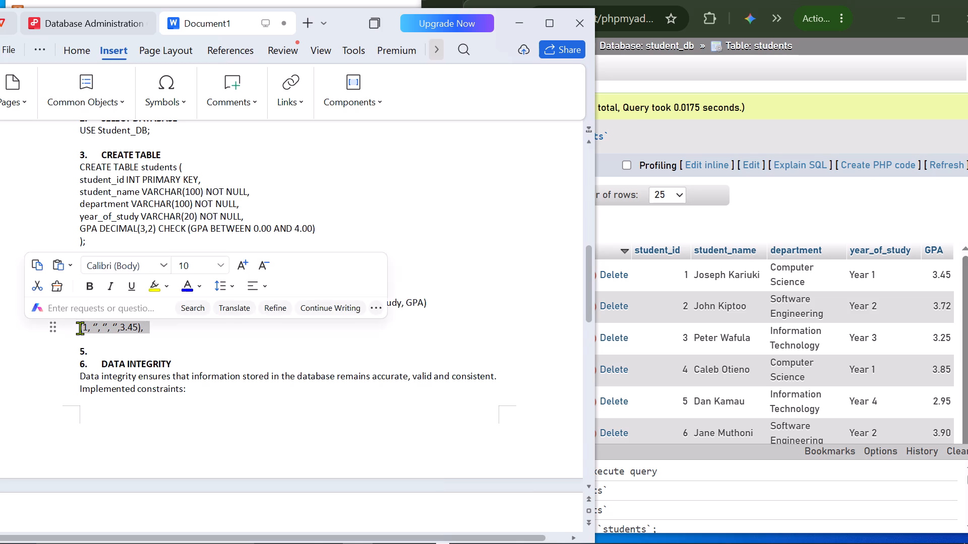
key("ctrl+c")
left_click(159, 324)
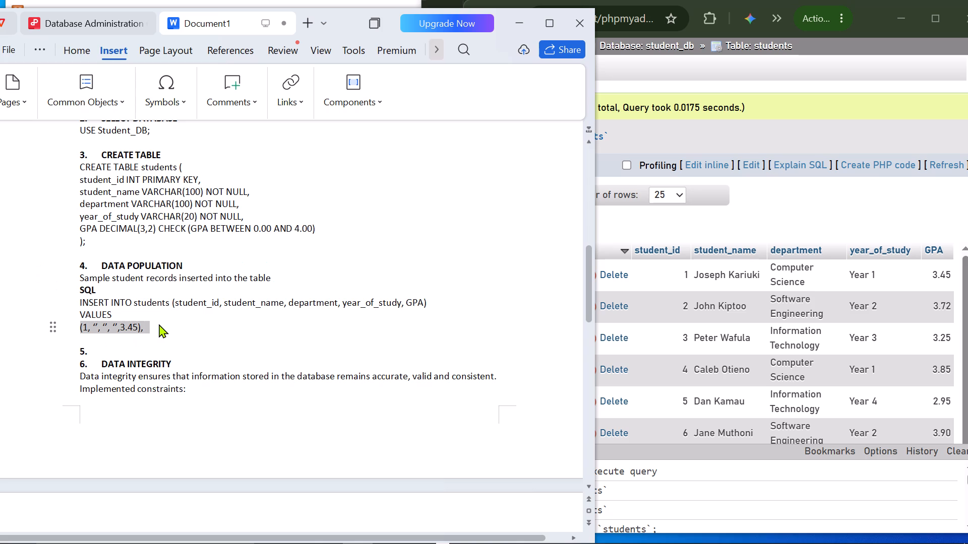
key("Return")
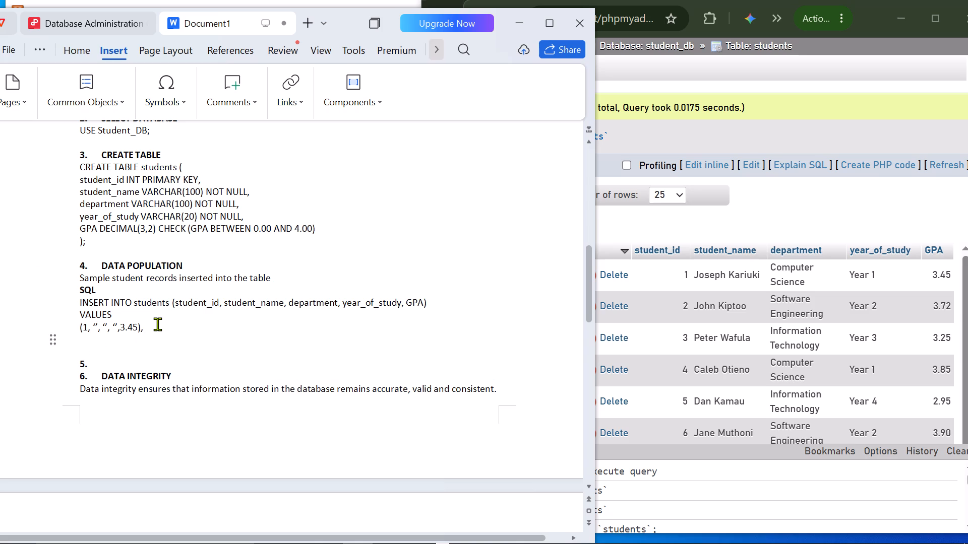
key("ctrl+v")
key("Return")
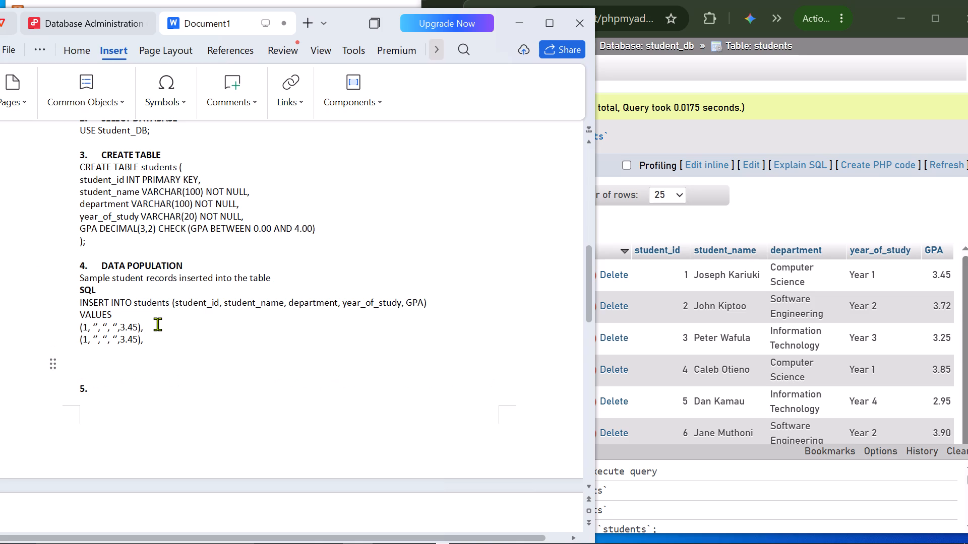
key("BackSpace")
key("ctrl+v")
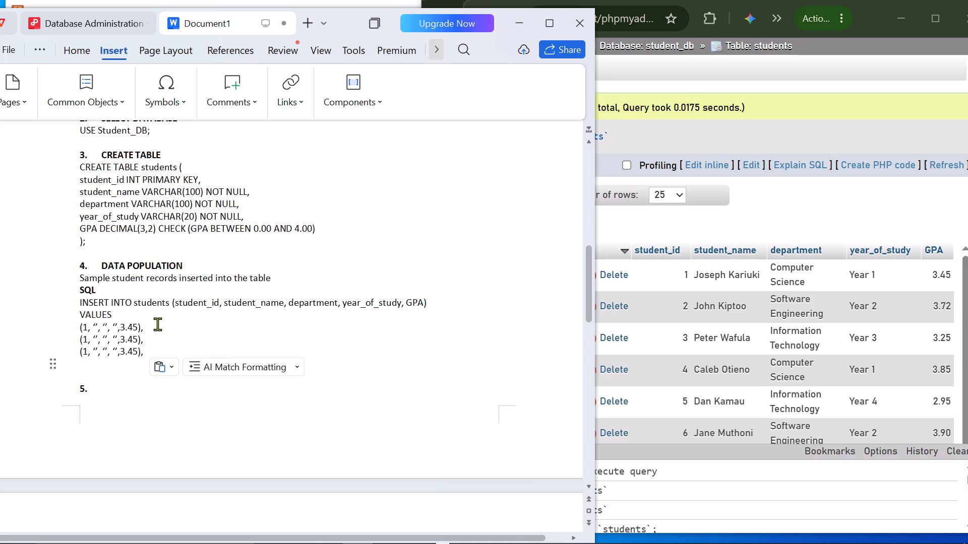
key("ctrl+v")
key("ctrl+v")
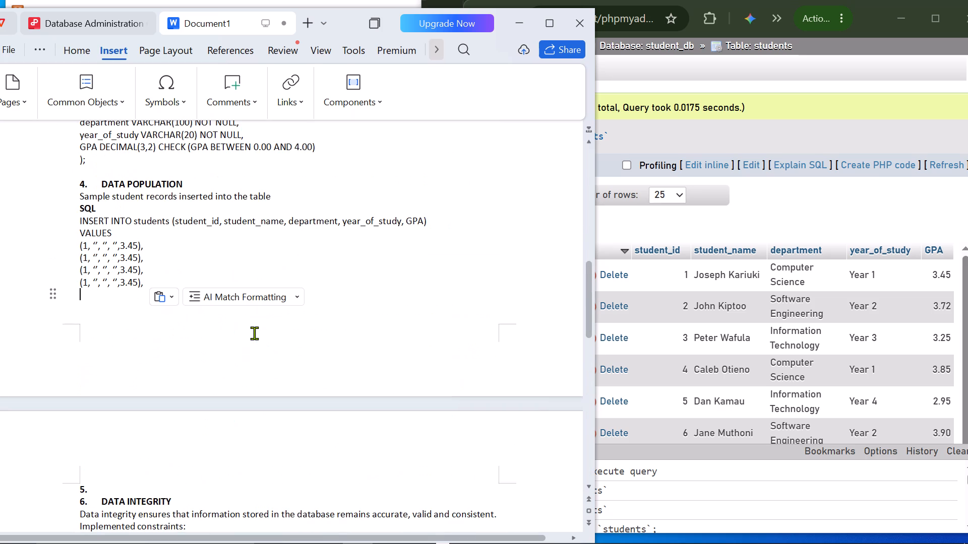
key("ctrl+v")
key("ctrl+v")
key("ctrl+v")
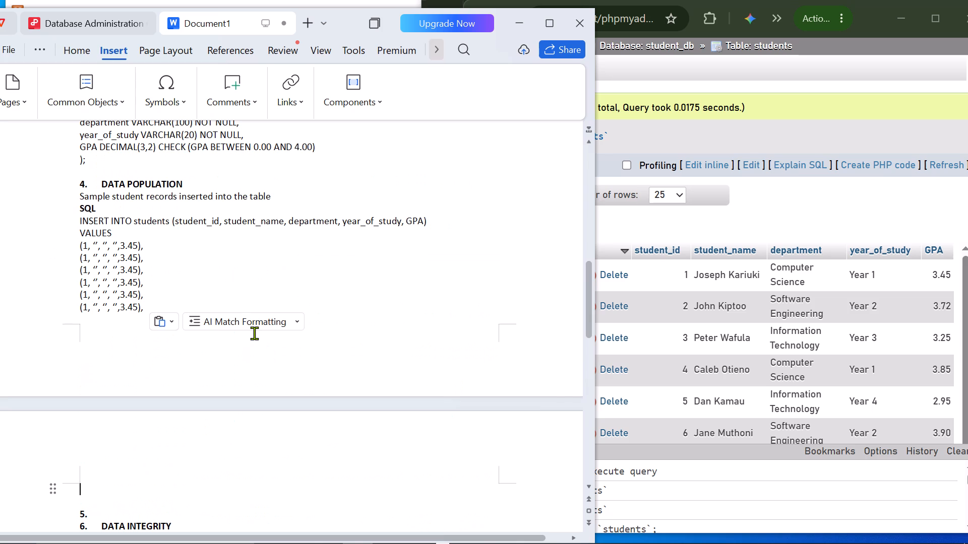
key("ctrl+v")
key("ctrl+v")
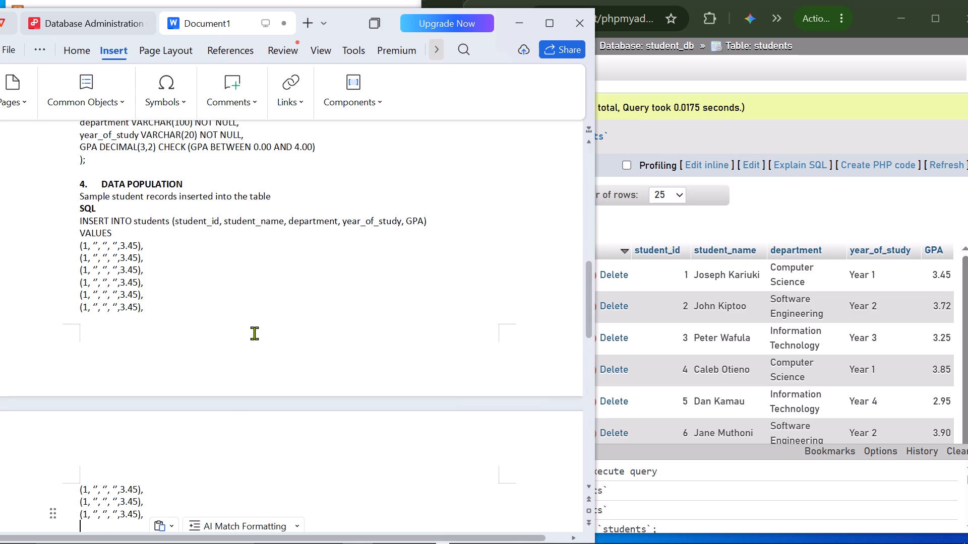
key("ctrl+v")
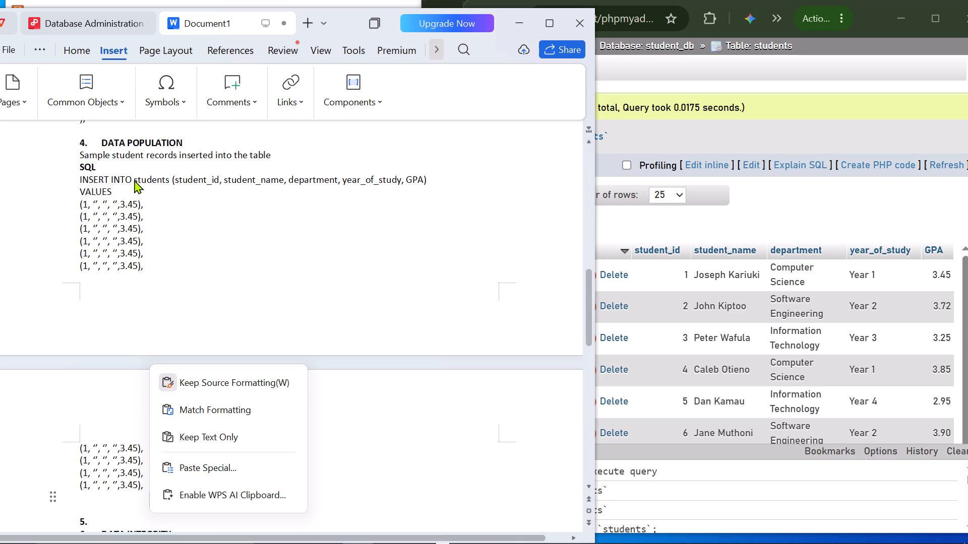
Fill the student name placeholder in the first VALUES row with the full name of student 1 from the students table.
left_click(97, 199)
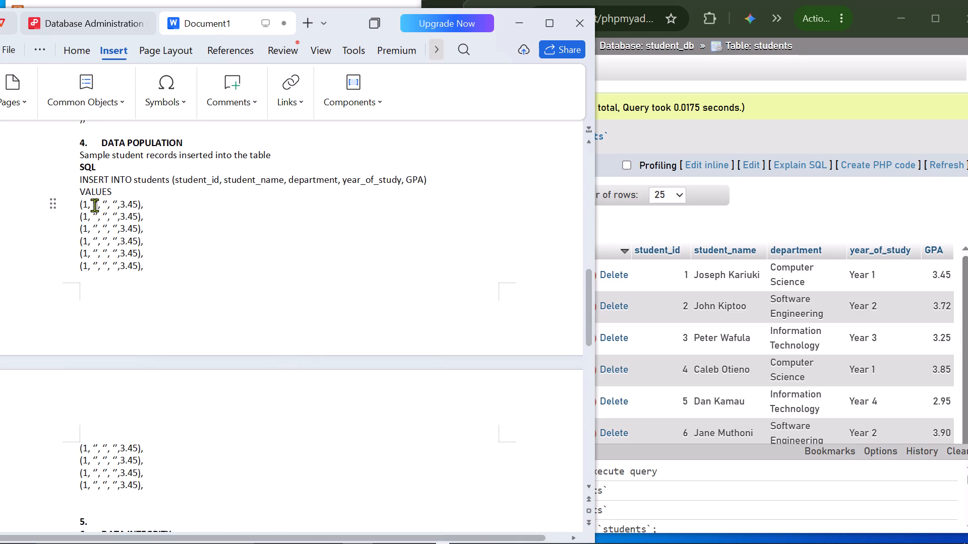
left_click(94, 205)
left_click(94, 207)
key("Right")
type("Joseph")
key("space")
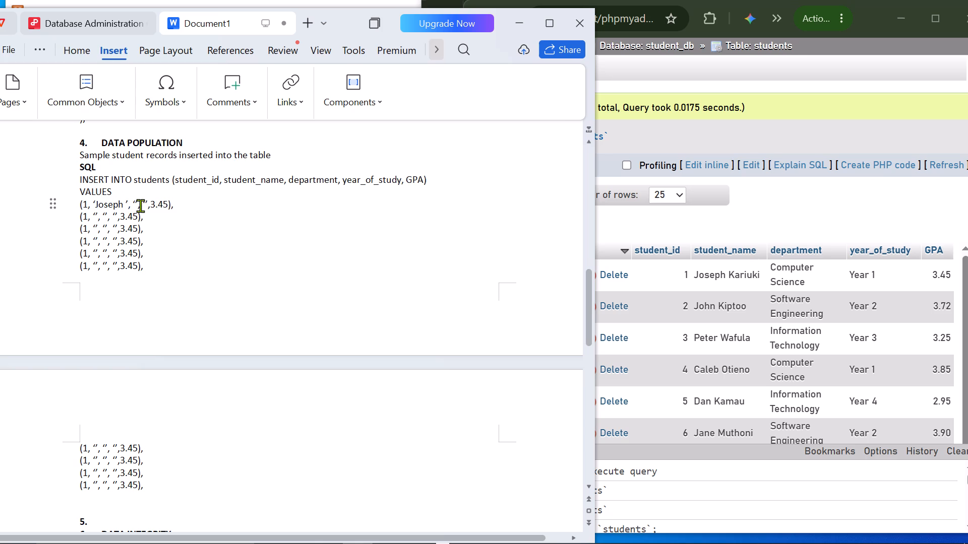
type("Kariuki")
Enter Computer Science in the department placeholder of the first VALUES row.
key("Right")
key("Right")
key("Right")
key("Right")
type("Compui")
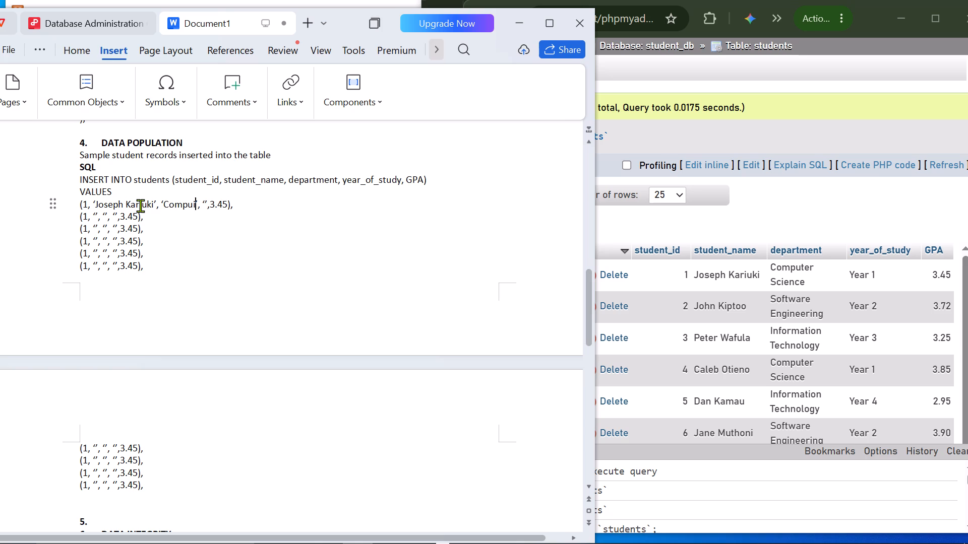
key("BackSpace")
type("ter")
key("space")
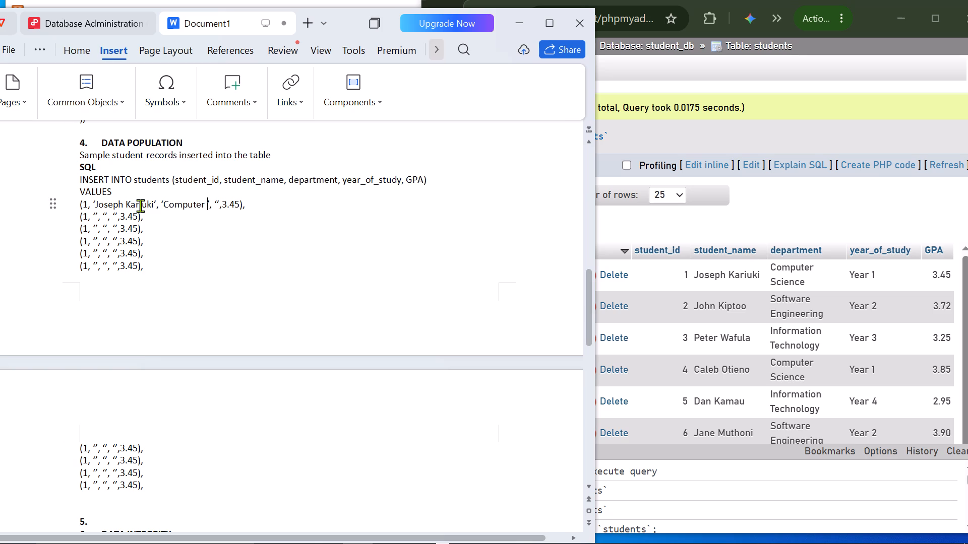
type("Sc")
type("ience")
Fill the student name placeholder in the second VALUES row with the full name of student 2 from the students table.
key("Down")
left_click(94, 216)
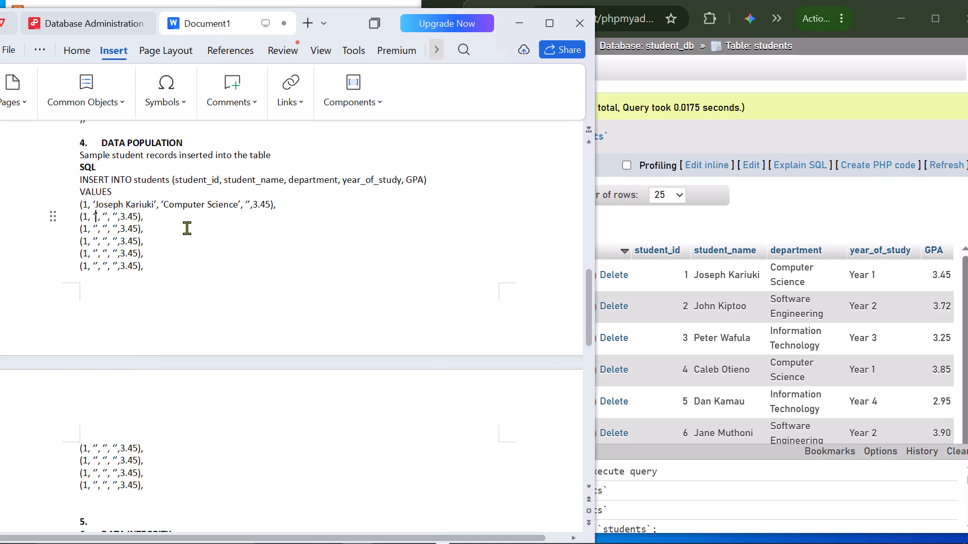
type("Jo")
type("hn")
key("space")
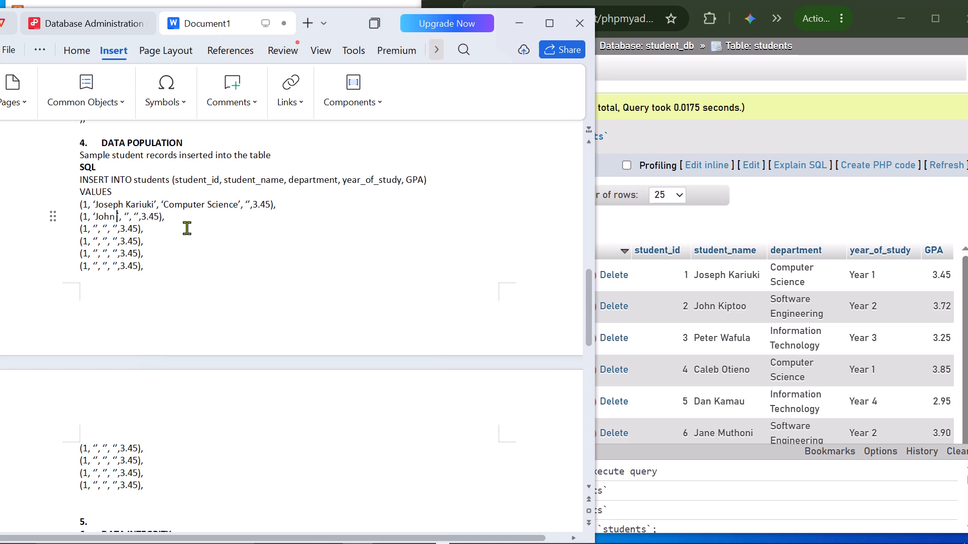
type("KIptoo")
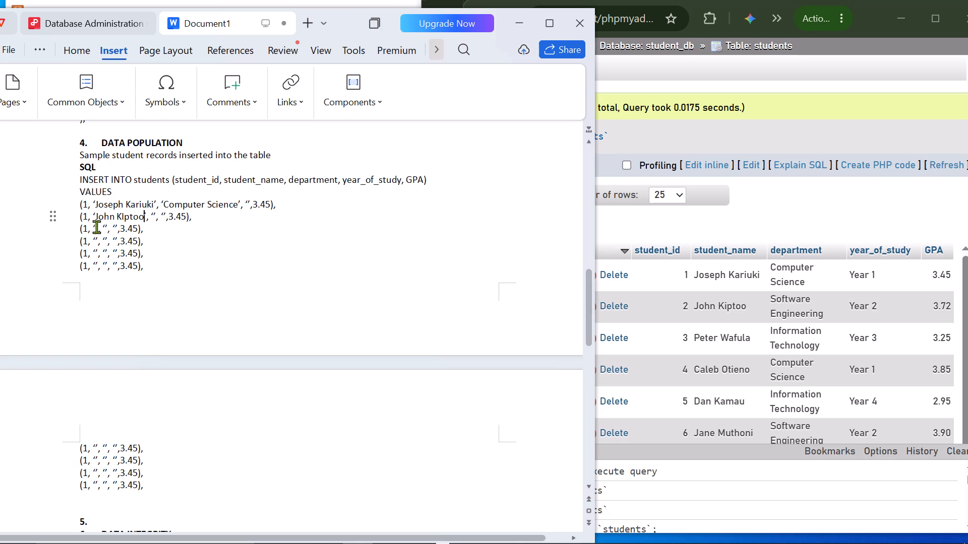
Fill the student name placeholder in the third VALUES row with the full name of student 3 from the students table.
left_click(95, 227)
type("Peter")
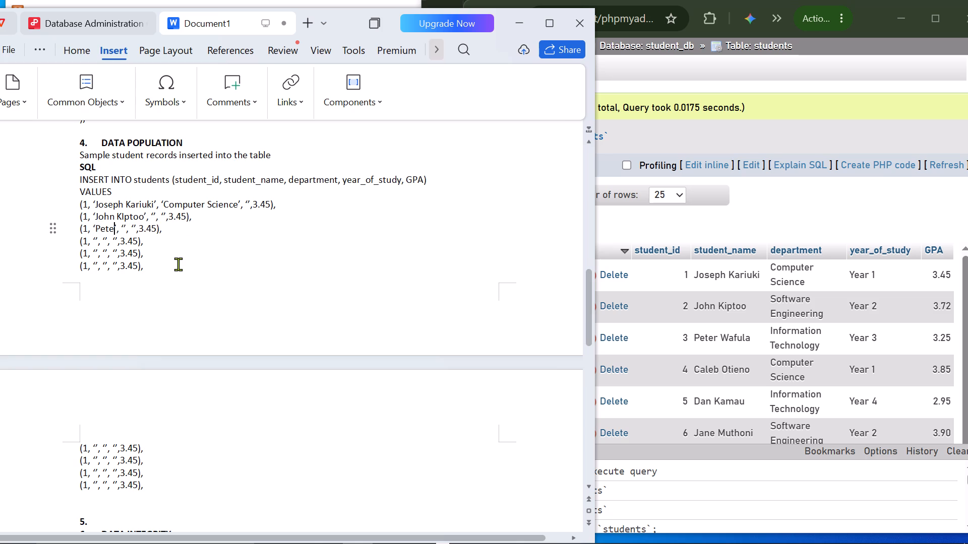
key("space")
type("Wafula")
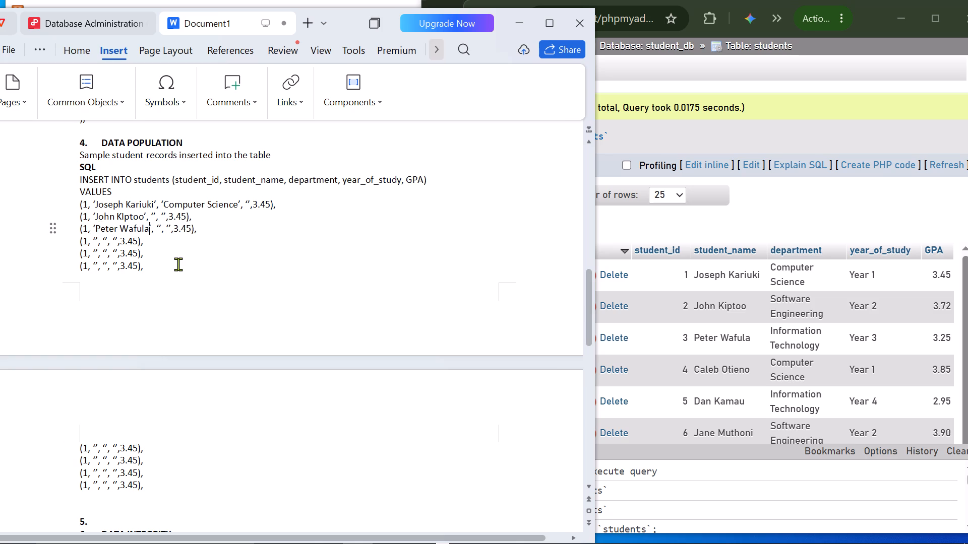
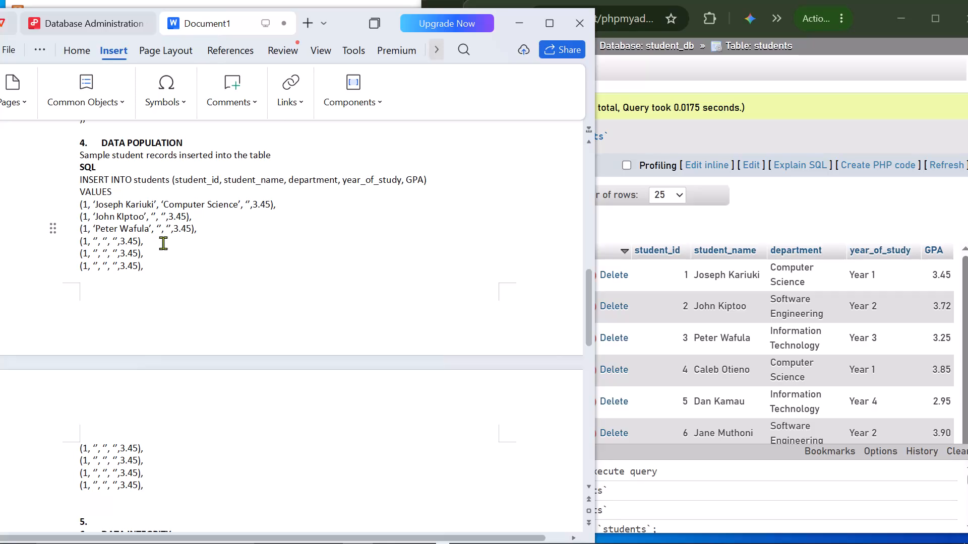
Fill the student name placeholders in the fourth, fifth and sixth VALUES rows with the full names of students 4, 5 and 6 from the students table.
left_click(160, 229)
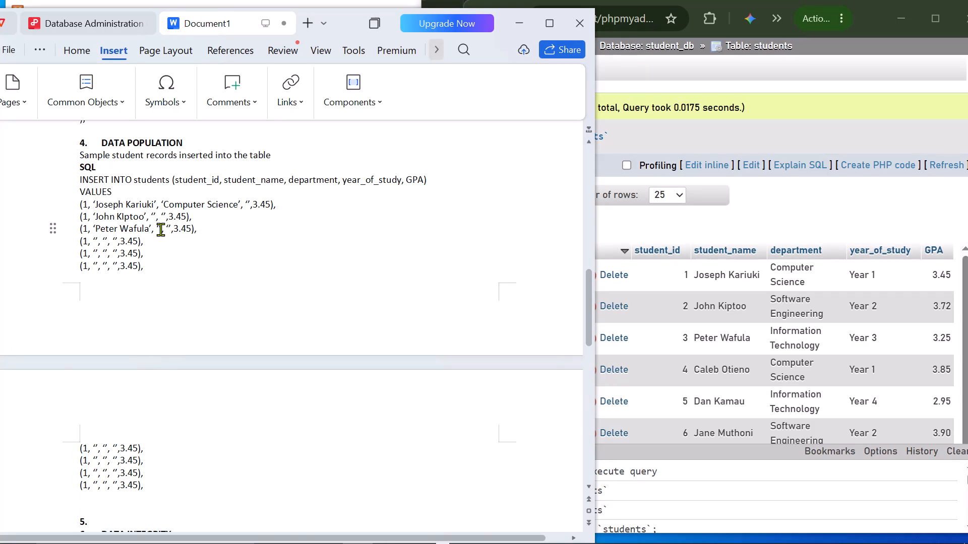
left_click(157, 227)
left_click(95, 240)
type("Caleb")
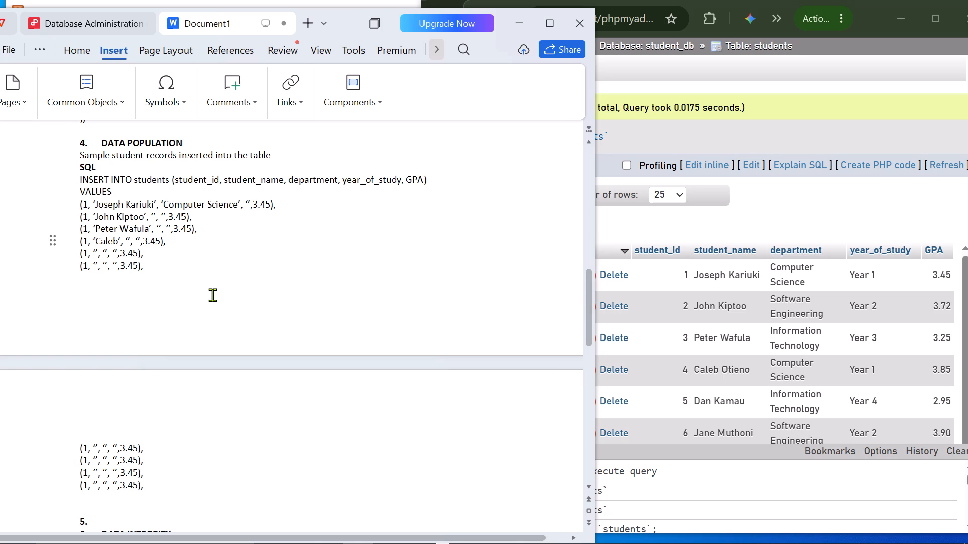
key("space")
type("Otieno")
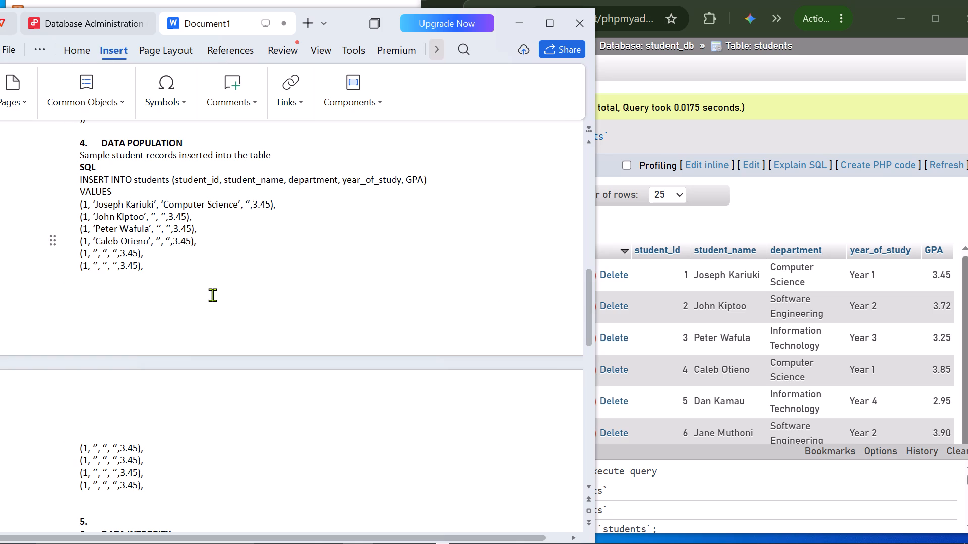
left_click(96, 253)
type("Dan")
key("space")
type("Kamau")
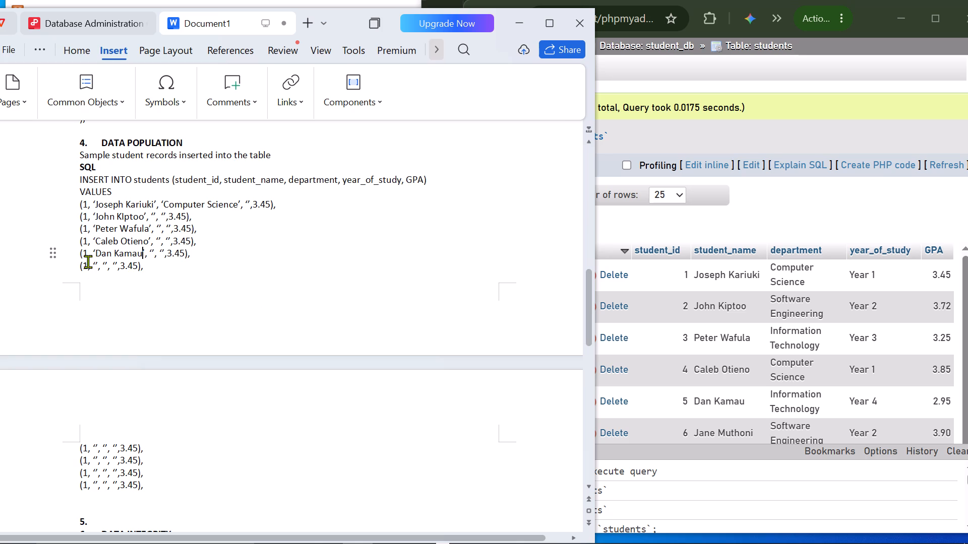
left_click(96, 265)
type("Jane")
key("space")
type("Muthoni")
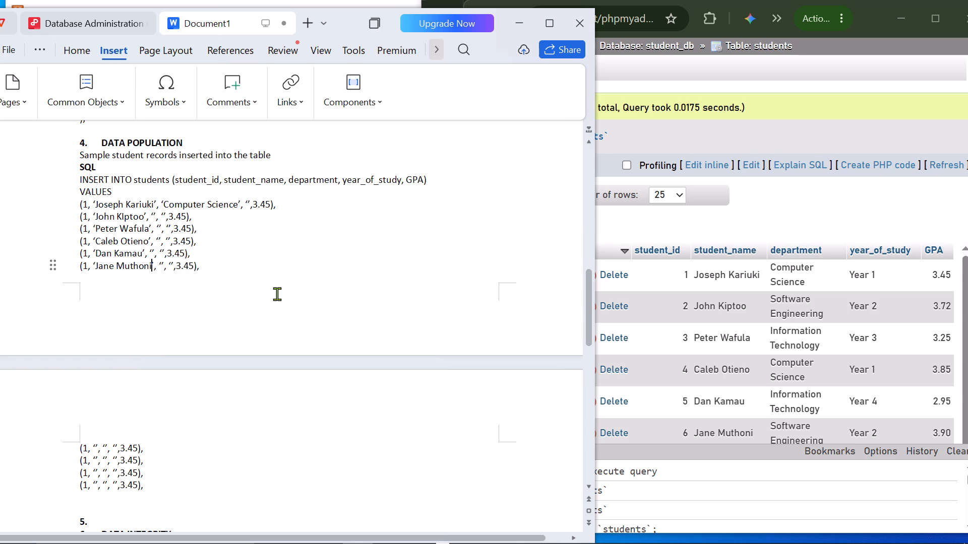
Enter Software Engineering in the department placeholder of the second VALUES row.
left_click(153, 214)
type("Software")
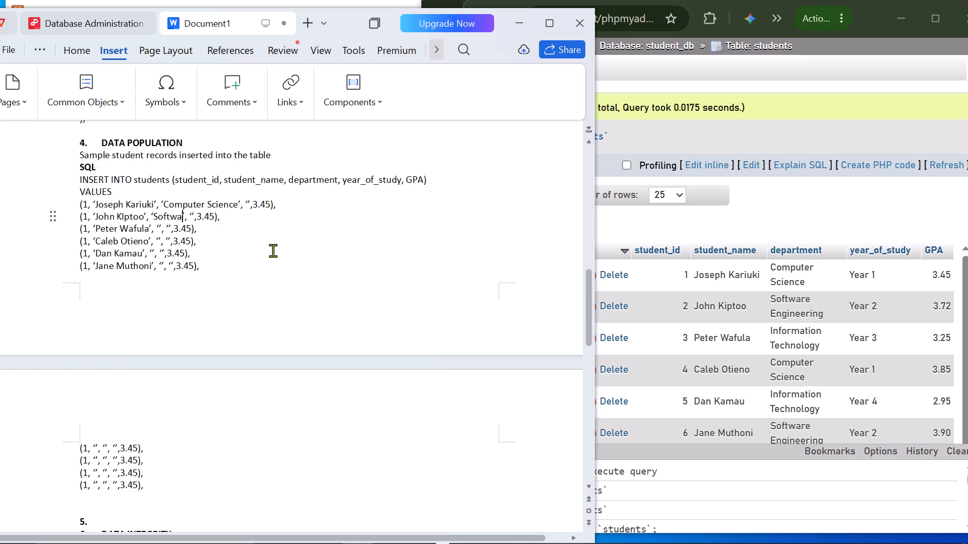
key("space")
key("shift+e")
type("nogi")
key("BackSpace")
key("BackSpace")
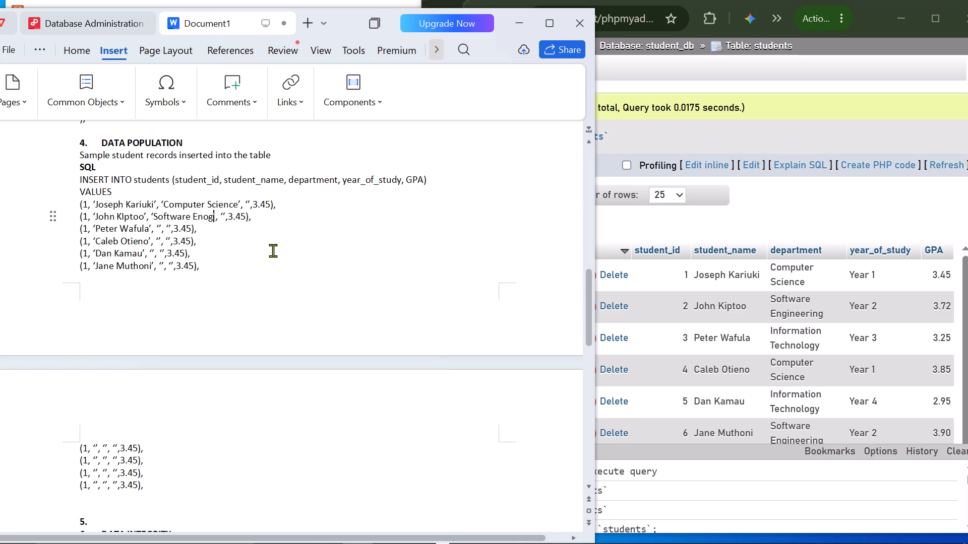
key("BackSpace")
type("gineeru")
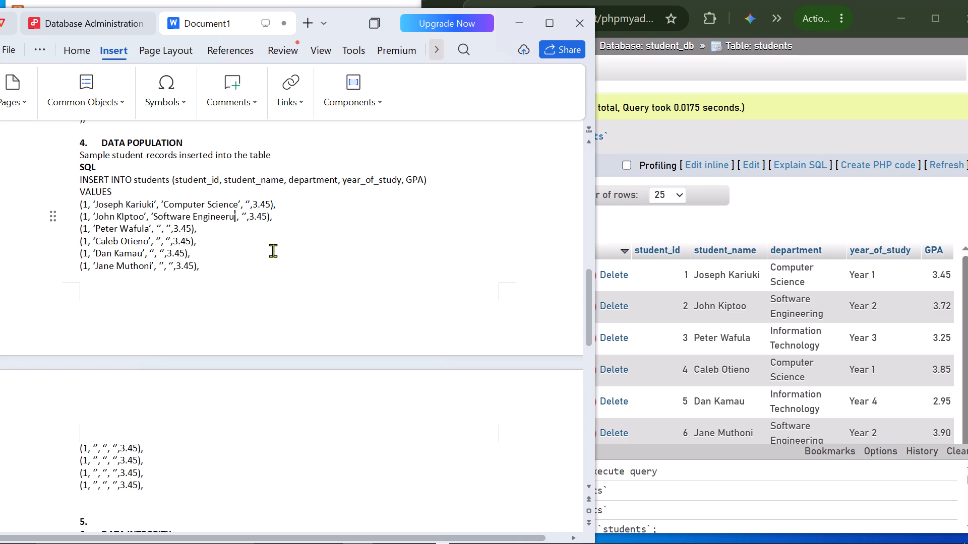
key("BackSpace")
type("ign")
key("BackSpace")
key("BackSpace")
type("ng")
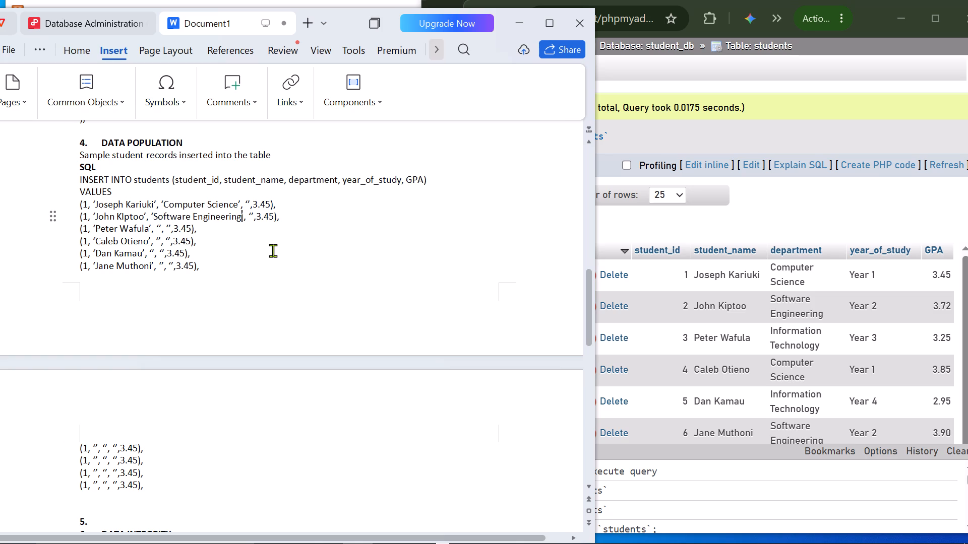
Enter Information Technology in the department placeholder of the third VALUES row.
left_click(158, 226)
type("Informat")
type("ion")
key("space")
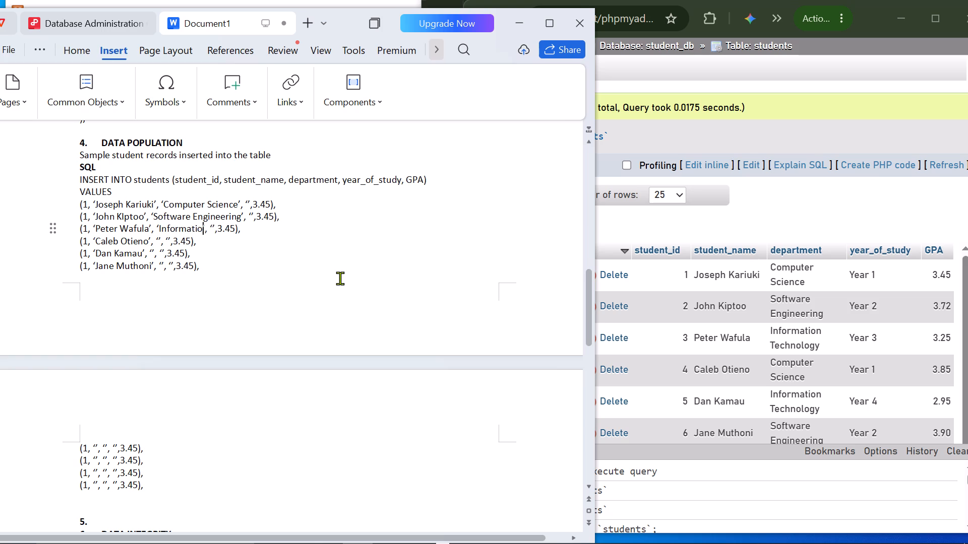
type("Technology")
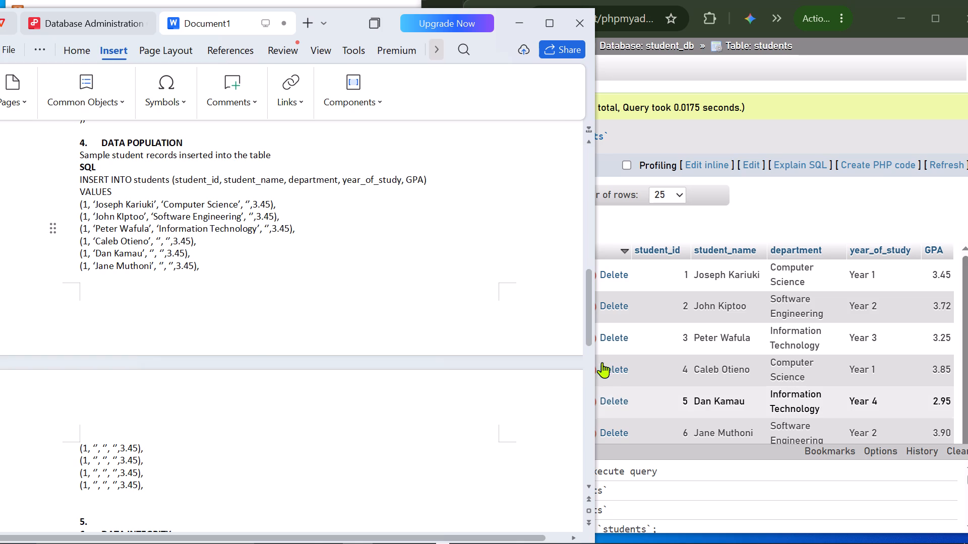
Fill the year of study placeholders in the first three VALUES rows with Year 1, Year 2 and Year 3 respectively.
left_click(248, 203)
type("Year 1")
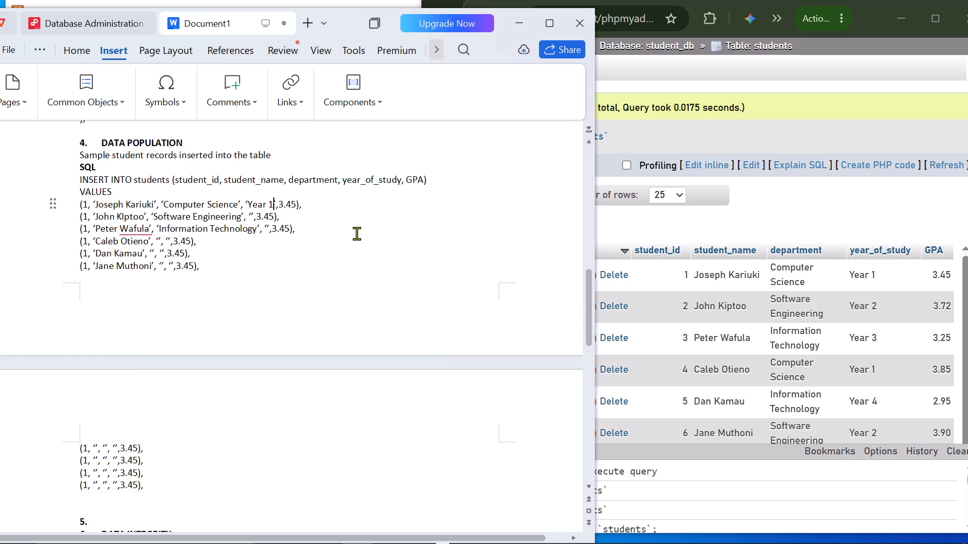
left_click(251, 214)
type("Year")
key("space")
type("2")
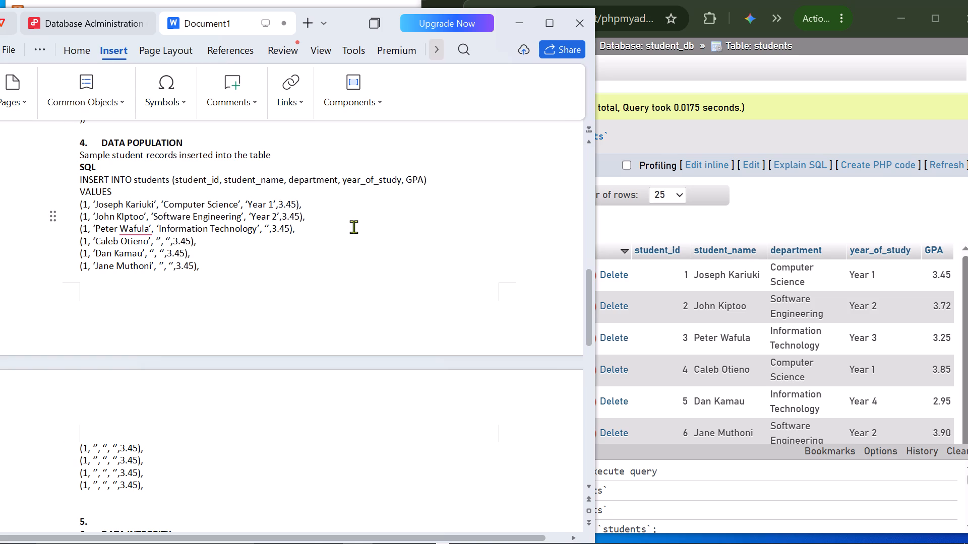
left_click(267, 230)
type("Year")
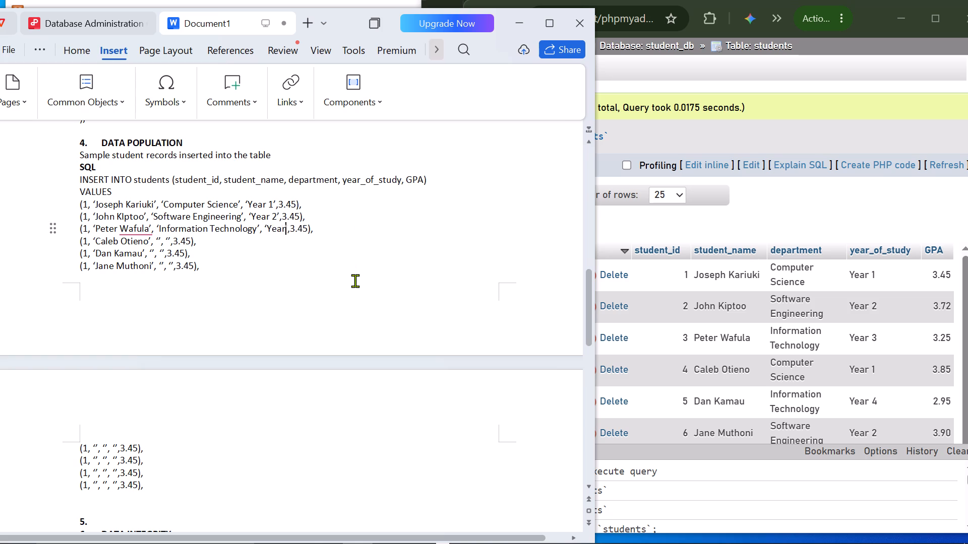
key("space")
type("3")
Copy Year 1 from the first VALUES row into the year of study placeholder of the fourth row.
left_click_drag(273, 202, 249, 205)
key("ctrl+c")
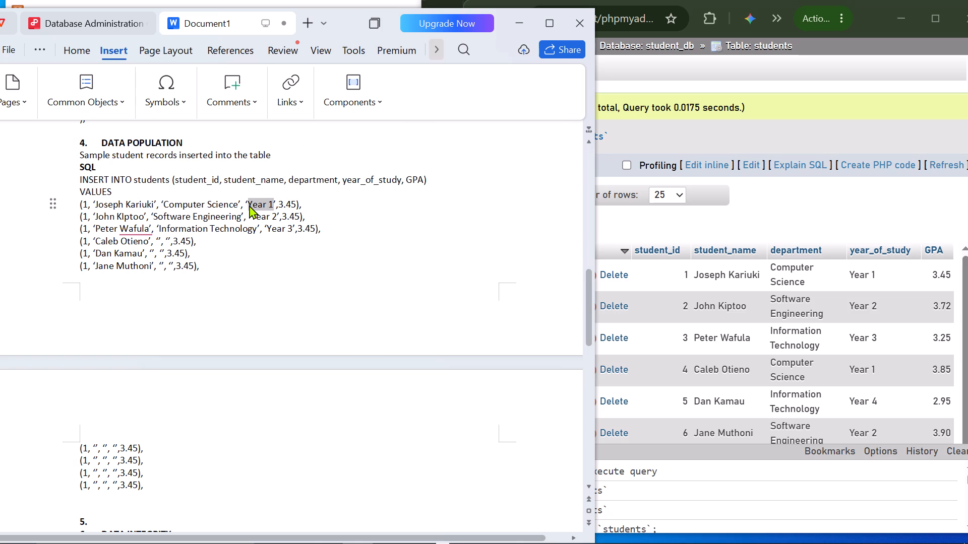
left_click(167, 239)
key("ctrl+c")
key("ctrl+v")
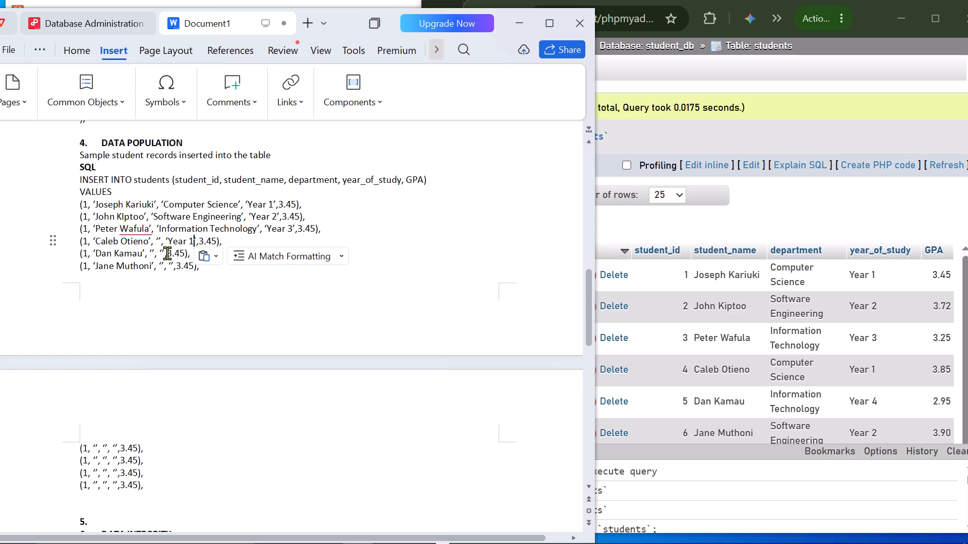
Fill the year of study placeholder in the fifth VALUES row with Year 4, reusing the copied year text.
left_click(161, 251)
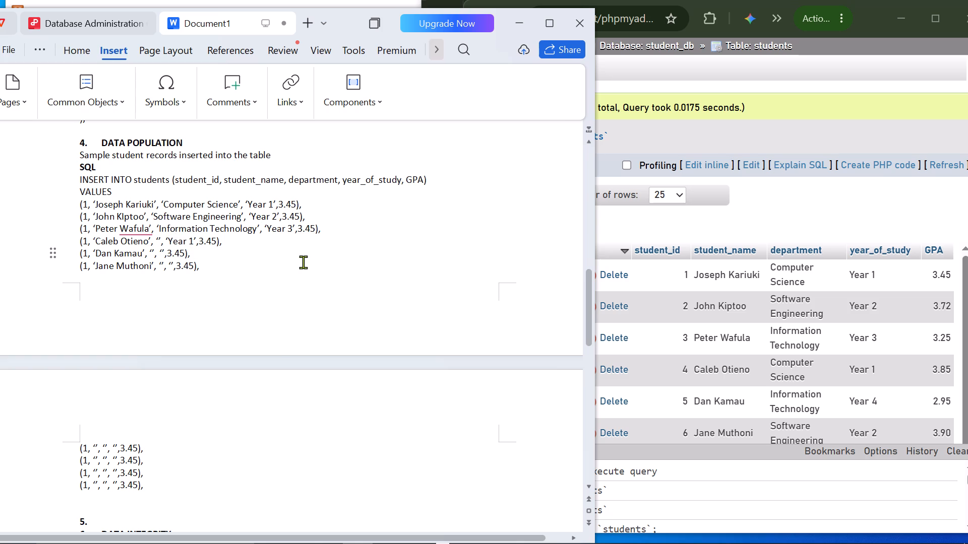
key("ctrl+v")
key("Right")
key("Right")
key("Right")
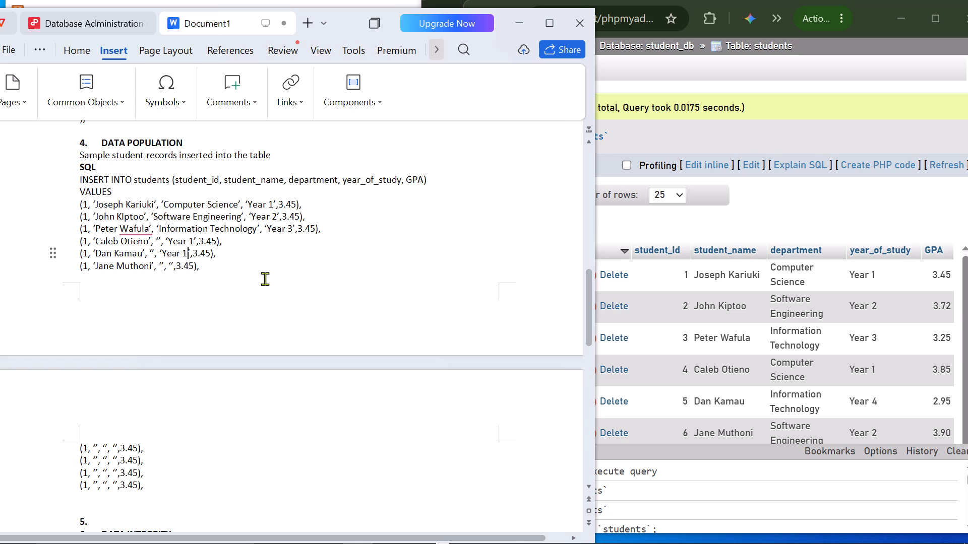
key("BackSpace")
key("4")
key("BackSpace")
key("Left")
key("Left")
key("Left")
key("Right")
key("BackSpace")
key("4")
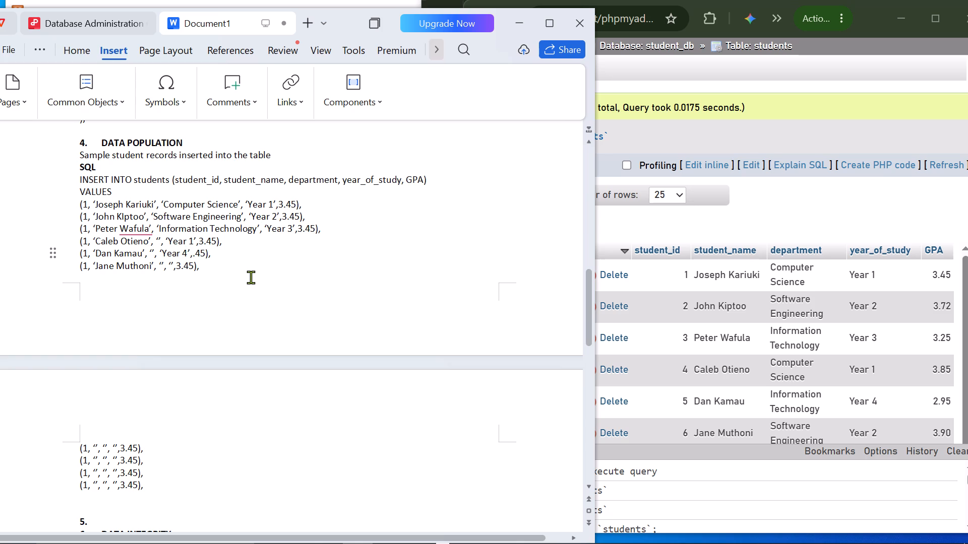
Set the GPA to 3.72 in the second VALUES row and 3.25 in the third.
left_click(299, 214)
key("BackSpace")
key("BackSpace")
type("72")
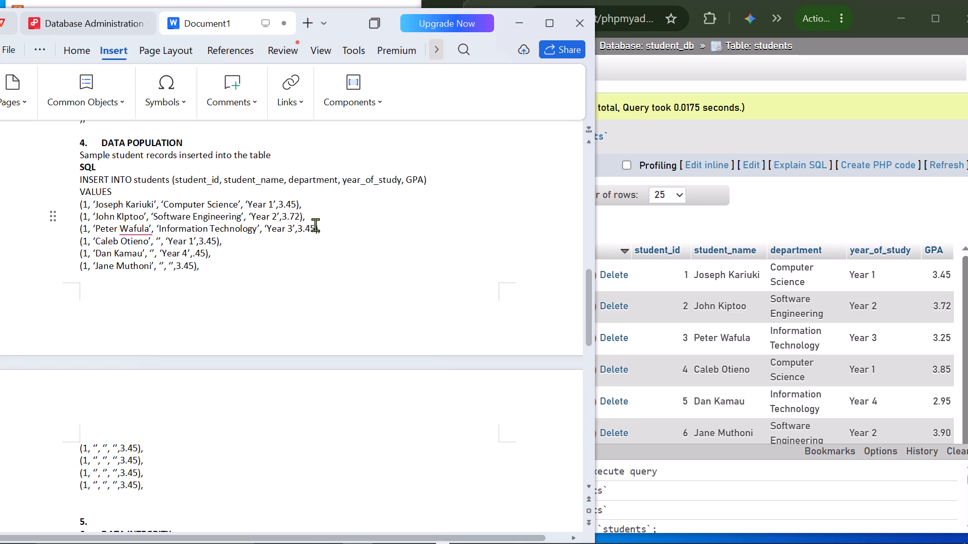
left_click(315, 226)
key("BackSpace")
key("BackSpace")
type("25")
Set the GPA to 3.85 in the fourth VALUES row and 2.95 in the fifth.
left_click(211, 238)
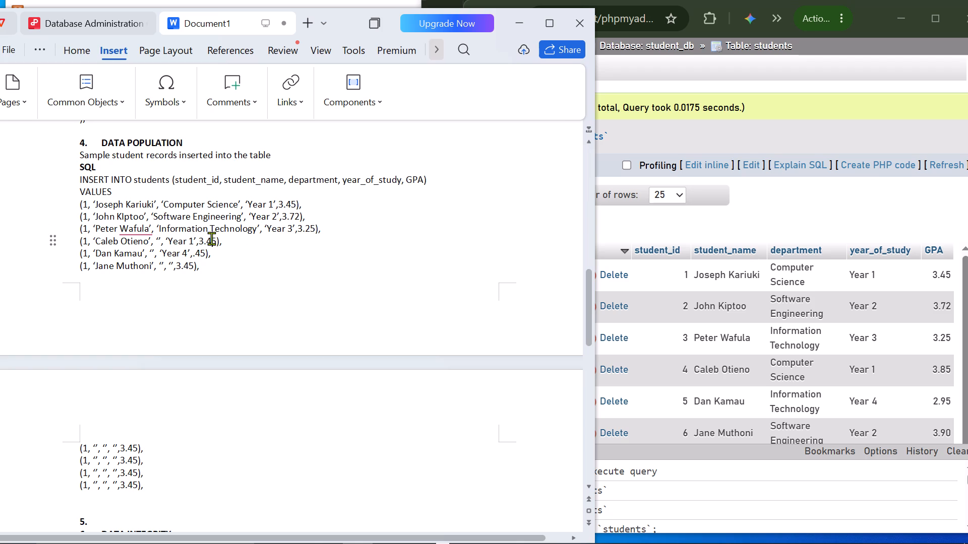
key("BackSpace")
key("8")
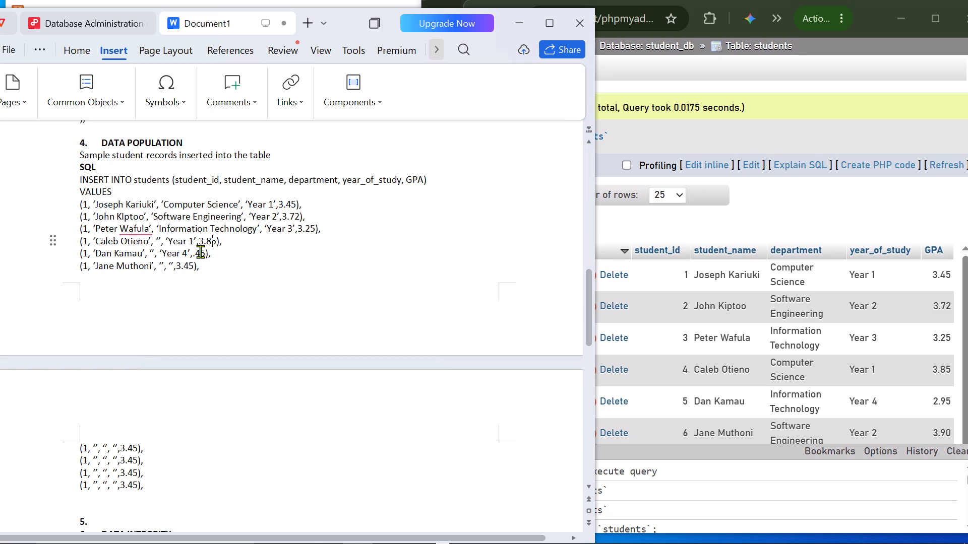
left_click(200, 251)
key("BackSpace")
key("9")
key("Left")
key("Left")
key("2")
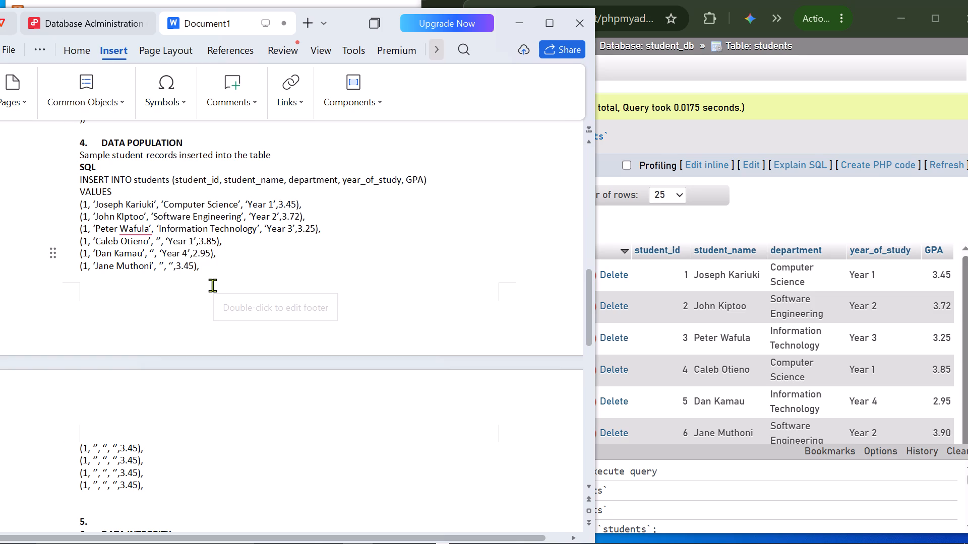
Set the GPA in the sixth VALUES row to 3.90.
left_click(193, 264)
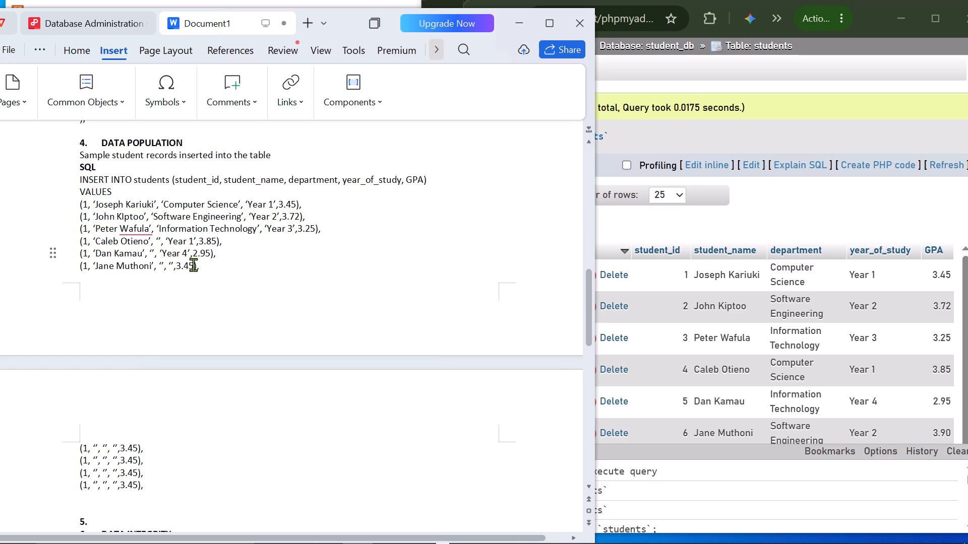
key("BackSpace")
key("BackSpace")
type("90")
Copy Computer Science from the first VALUES row into the department placeholder of the fourth row.
left_click_drag(237, 201, 164, 208)
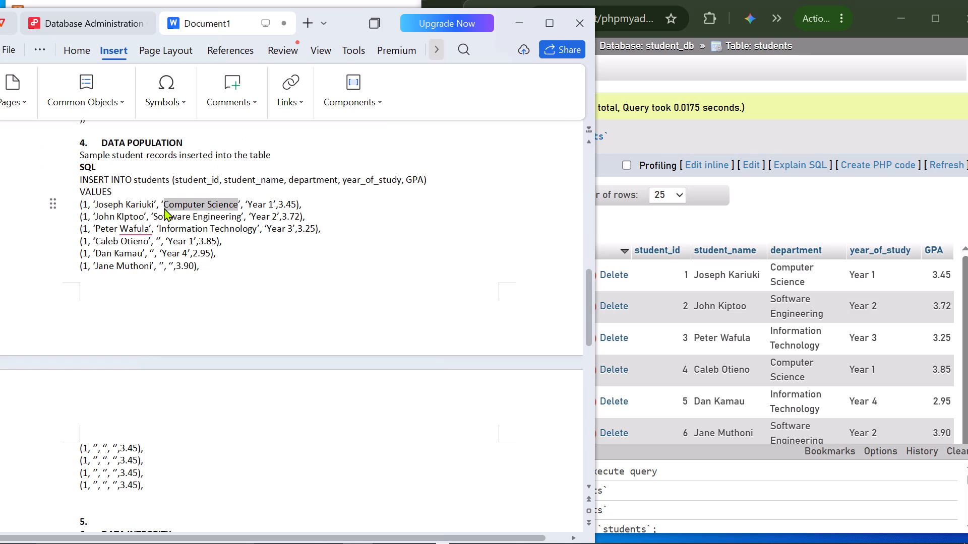
key("ctrl+c")
left_click(158, 241)
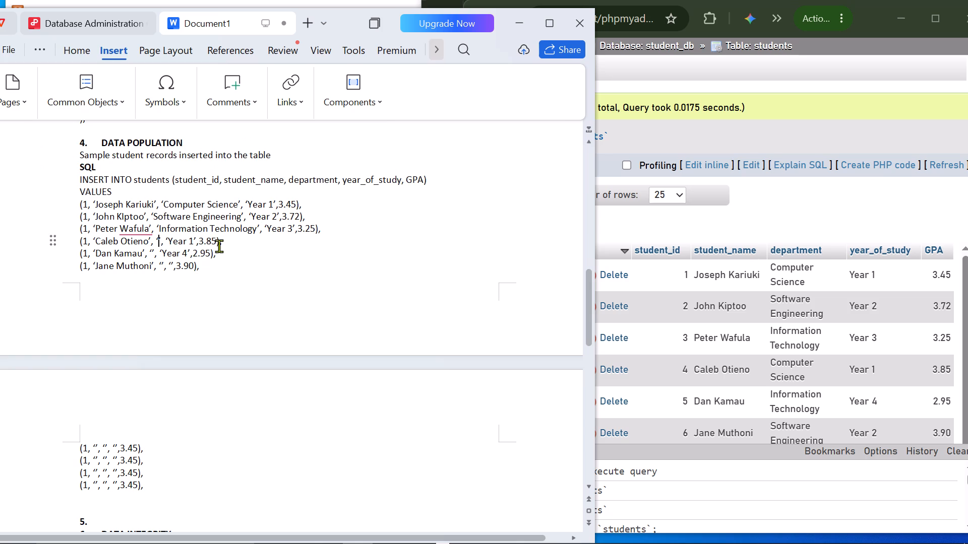
key("ctrl+v")
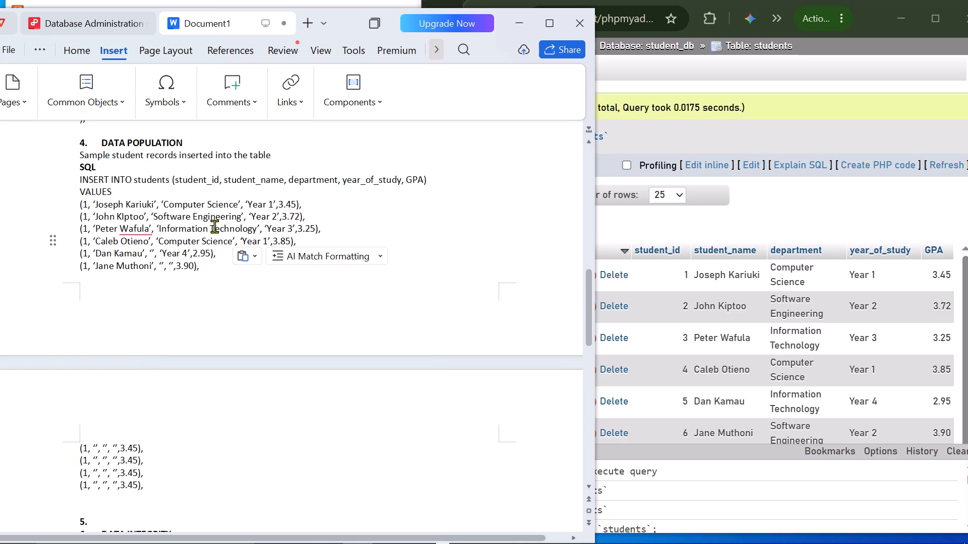
Copy Information Technology from the third VALUES row into the department placeholder of the fifth row.
left_click_drag(256, 229, 157, 230)
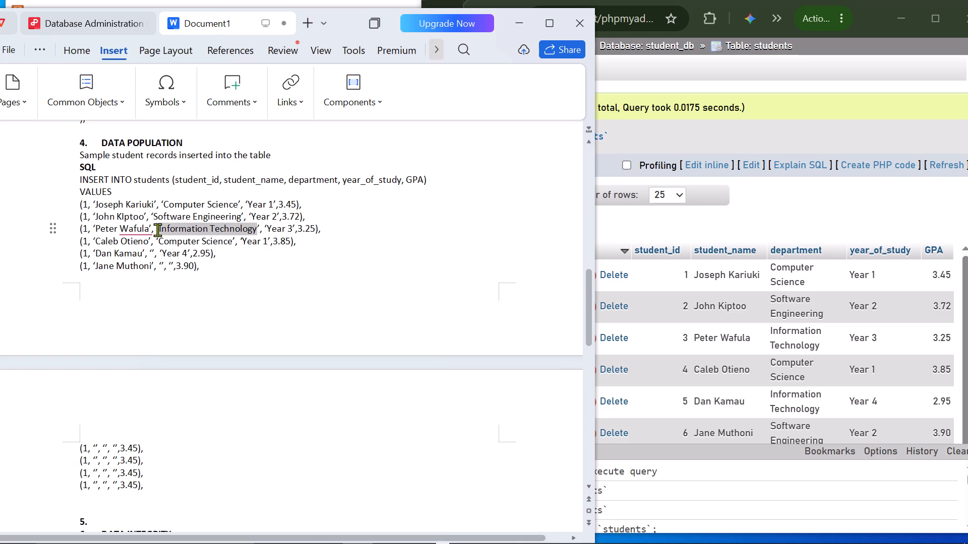
left_click_drag(157, 230, 161, 228)
key("ctrl+c")
left_click(151, 251)
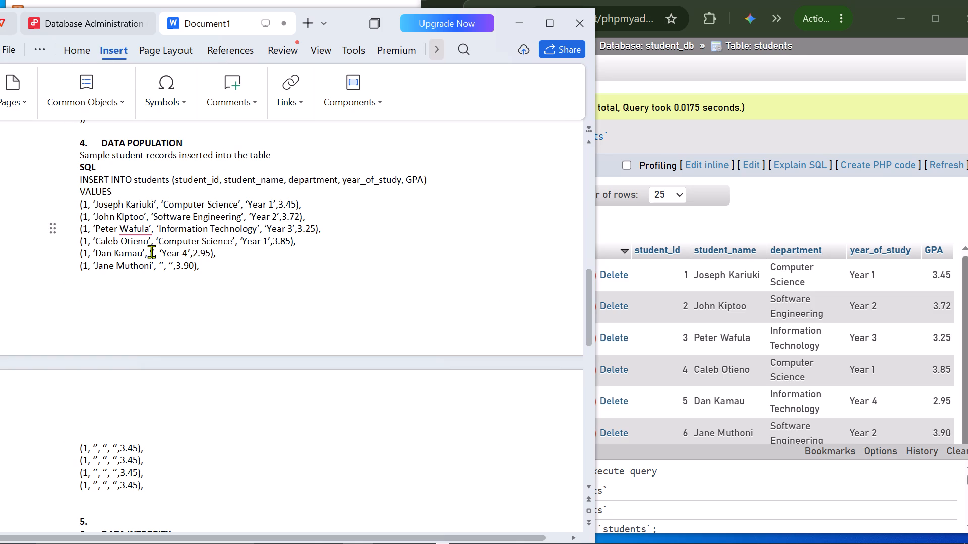
key("ctrl+v")
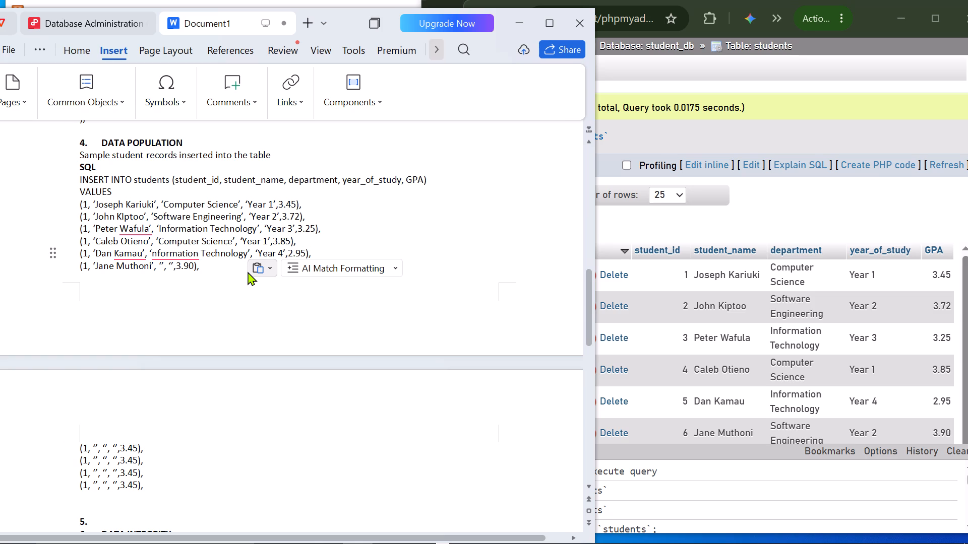
Copy Software Engineering from the second VALUES row into the department placeholder of the sixth row.
left_click_drag(239, 216, 164, 221)
left_click_drag(164, 221, 154, 217)
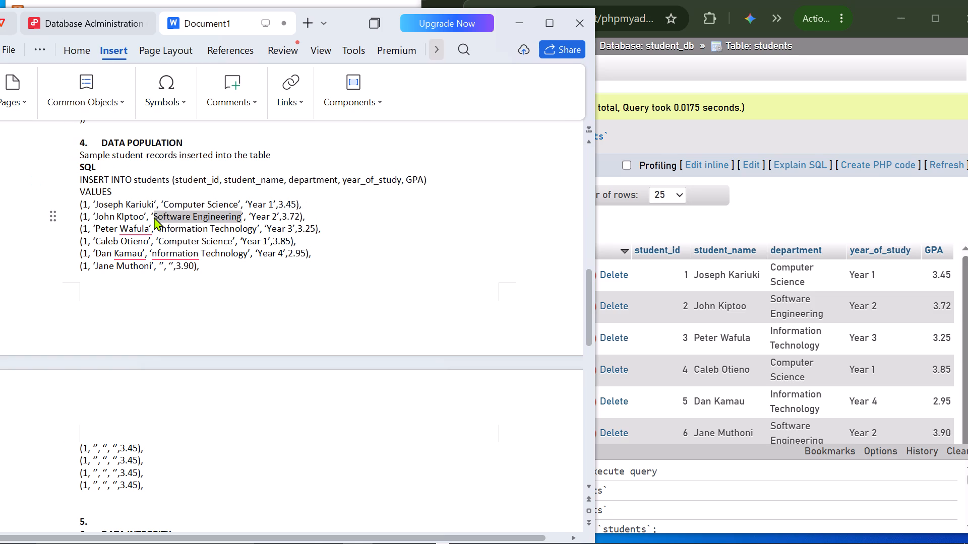
key("ctrl+c")
left_click(161, 267)
key("ctrl+v")
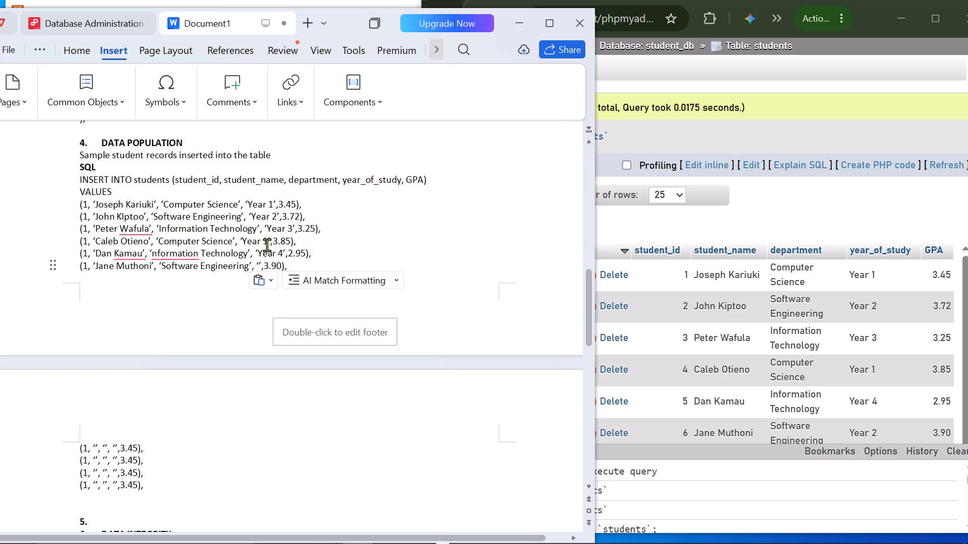
Copy the year of study from the fifth VALUES row into the sixth row's empty placeholder and change it to Year 2.
left_click_drag(283, 252, 263, 254)
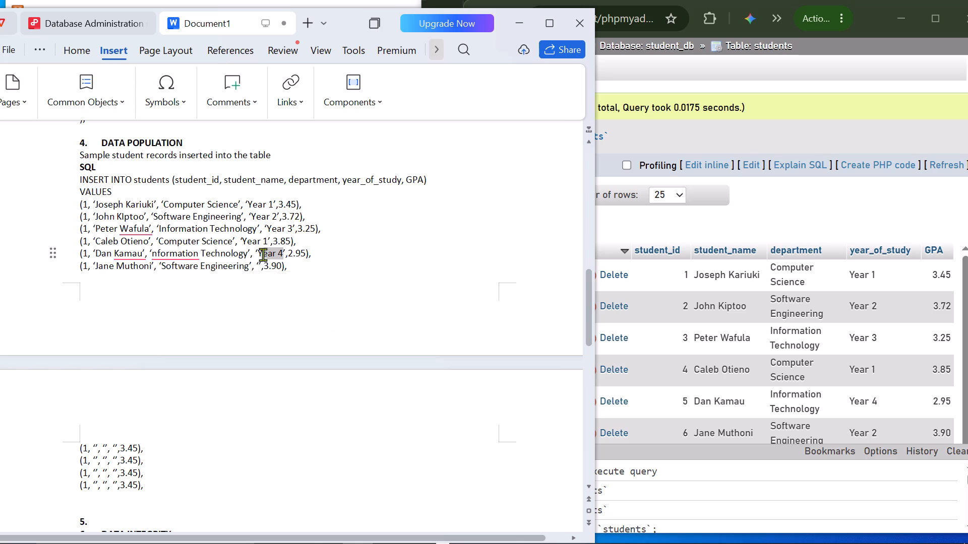
left_click_drag(263, 254, 259, 254)
key("ctrl+c")
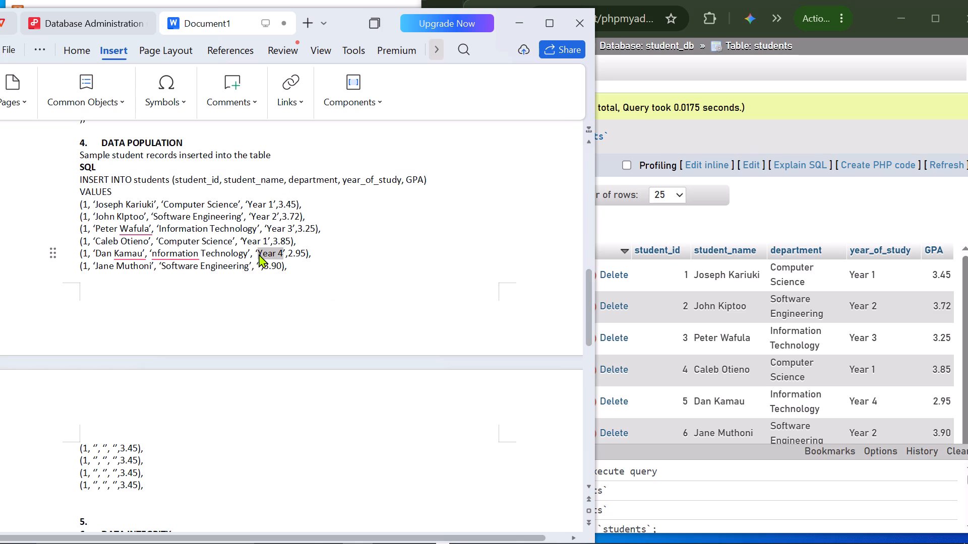
left_click(259, 265)
key("ctrl+v")
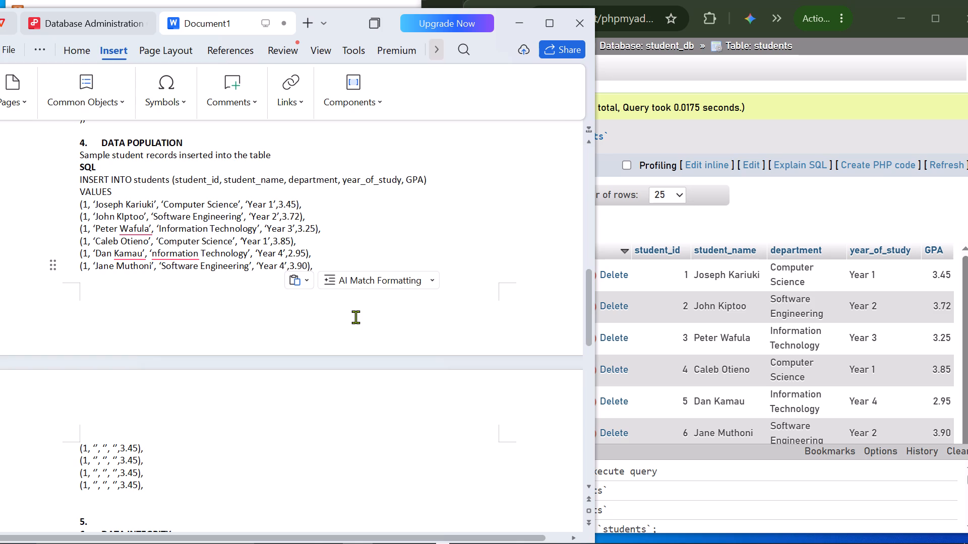
key("BackSpace")
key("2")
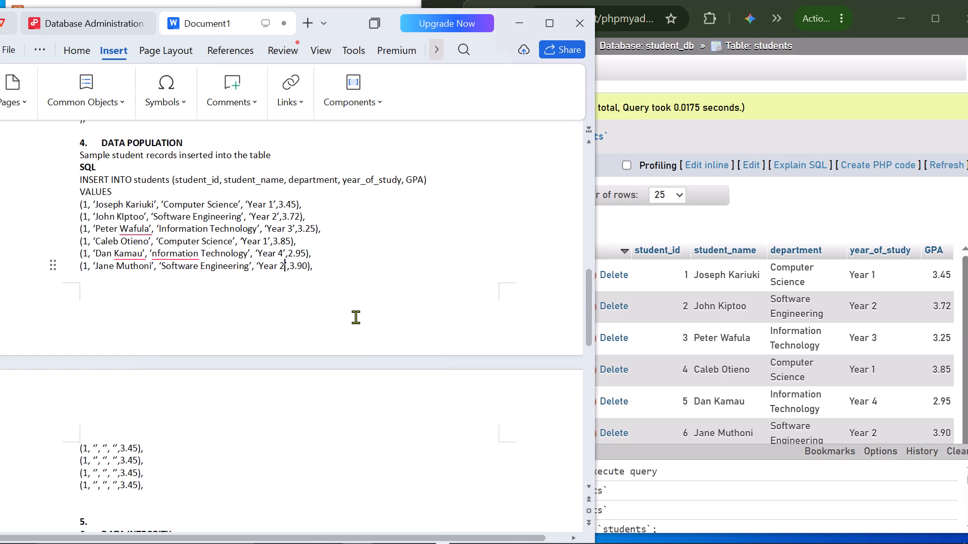
Switch to phpMyAdmin in Chrome and bring records 7 to 10 of the students table into view.
left_click(731, 473)
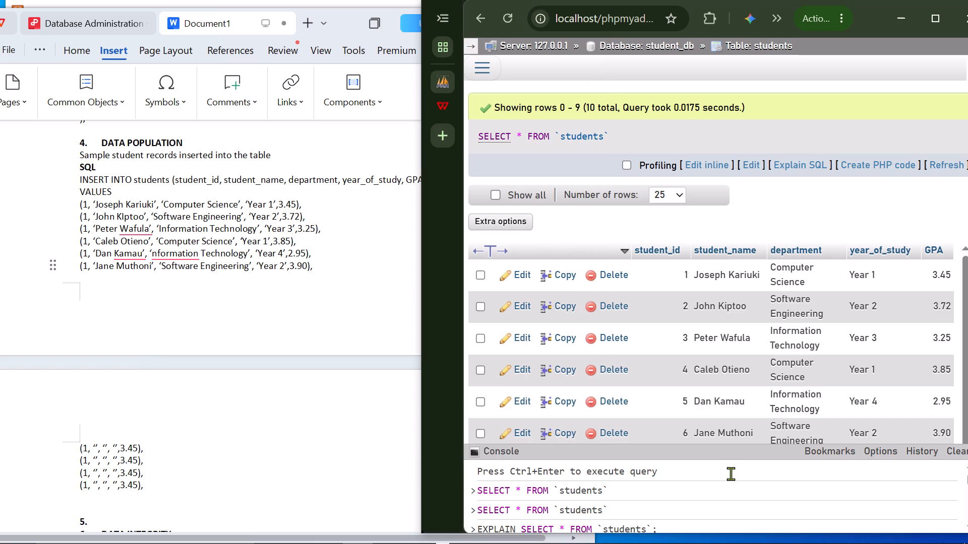
scroll(740, 424, "down", 3)
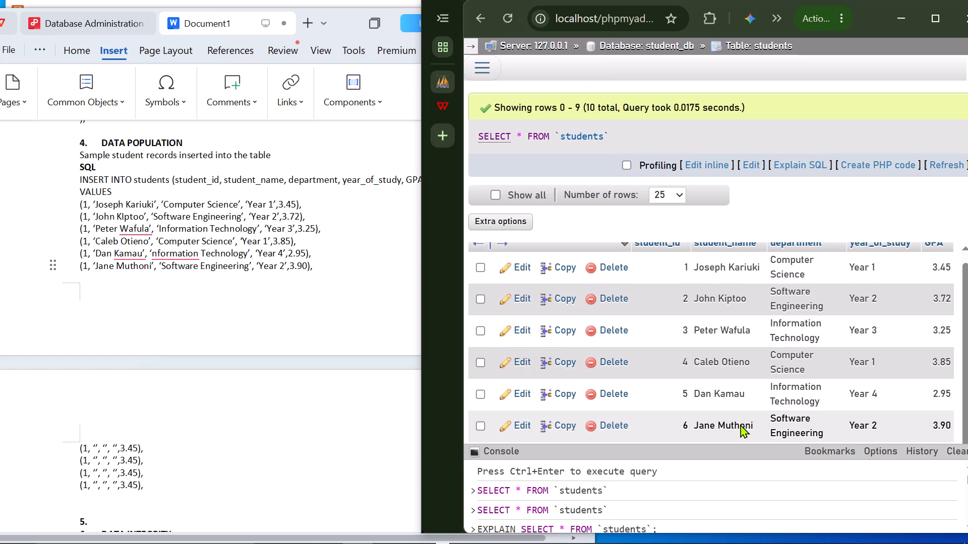
scroll(740, 424, "down", 3)
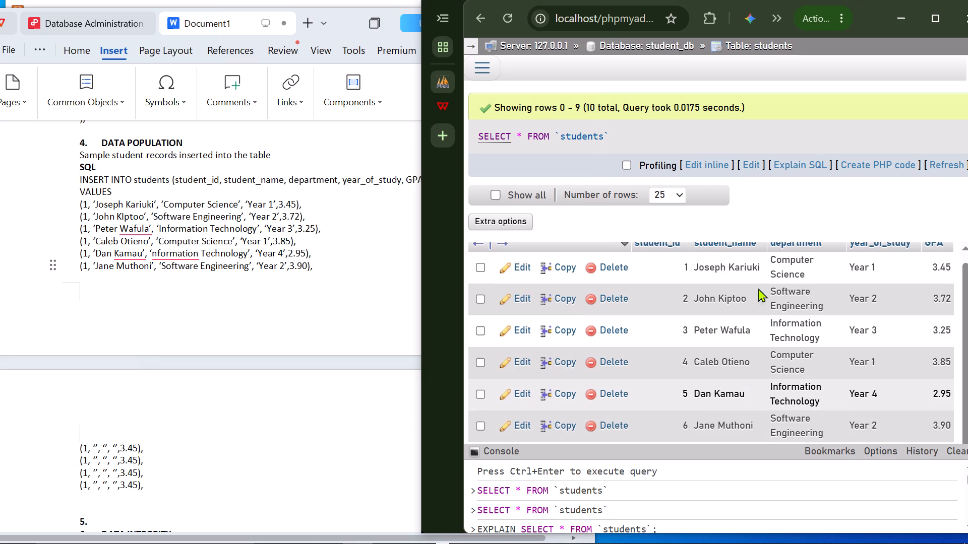
left_click(932, 16)
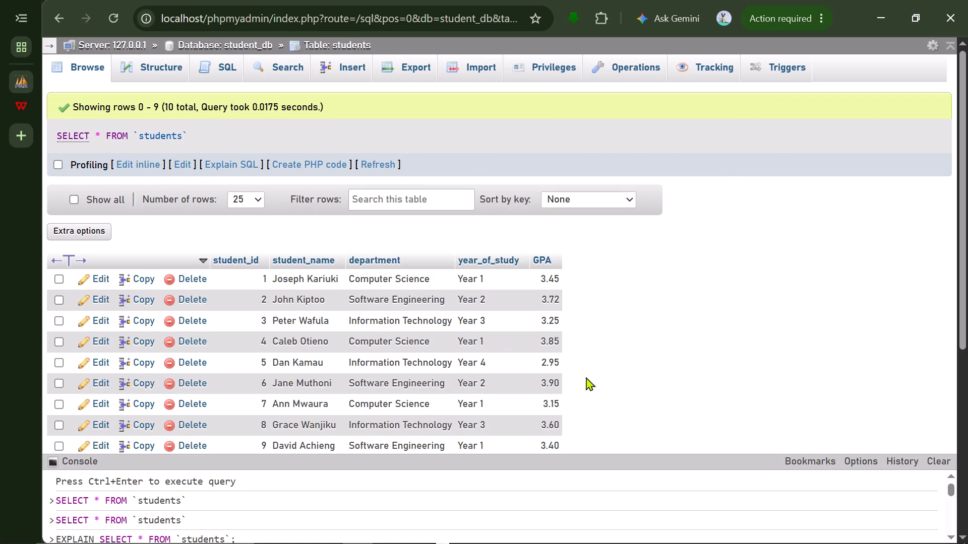
scroll(561, 383, "down", 1)
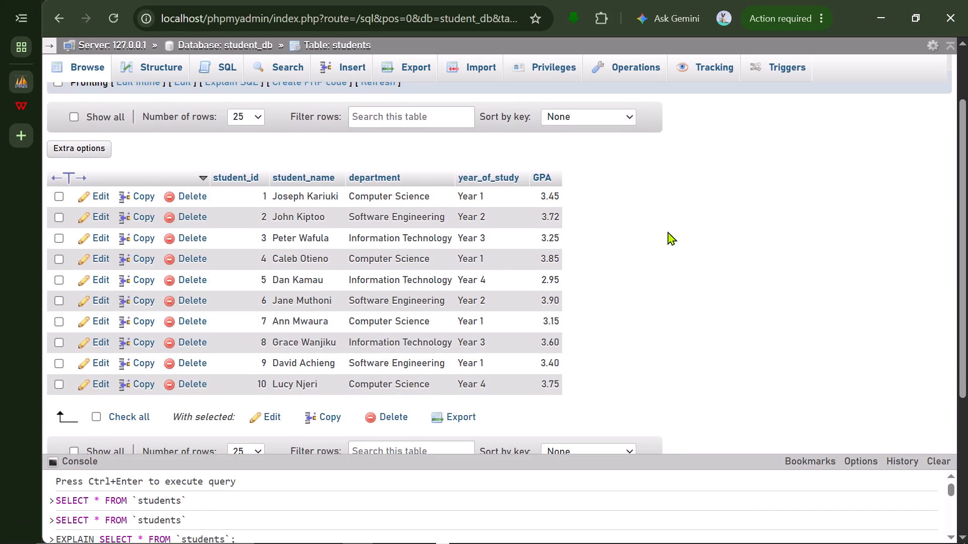
scroll(657, 286, "down", 1)
left_click(903, 14)
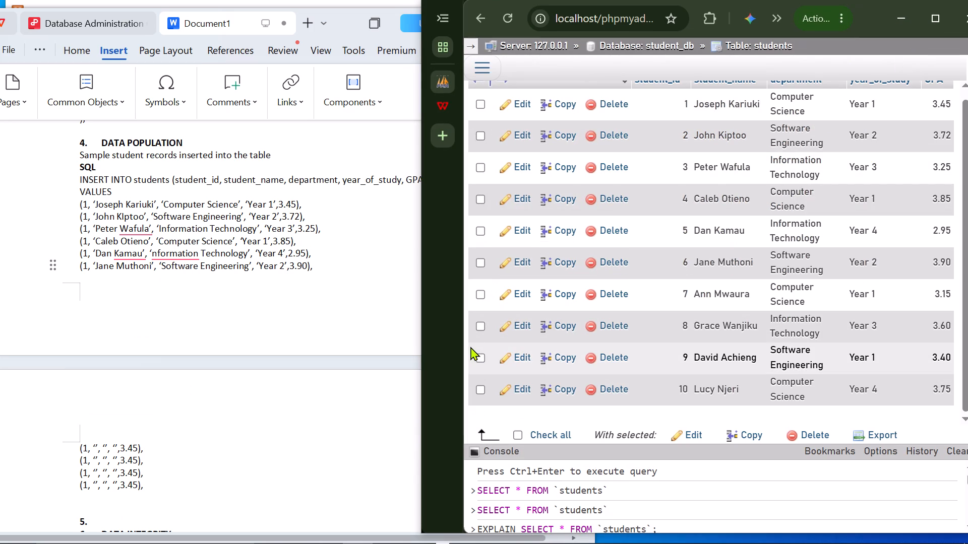
Back in the WPS document, set the student IDs of the second and third VALUES rows to 2 and 3.
left_click(298, 334)
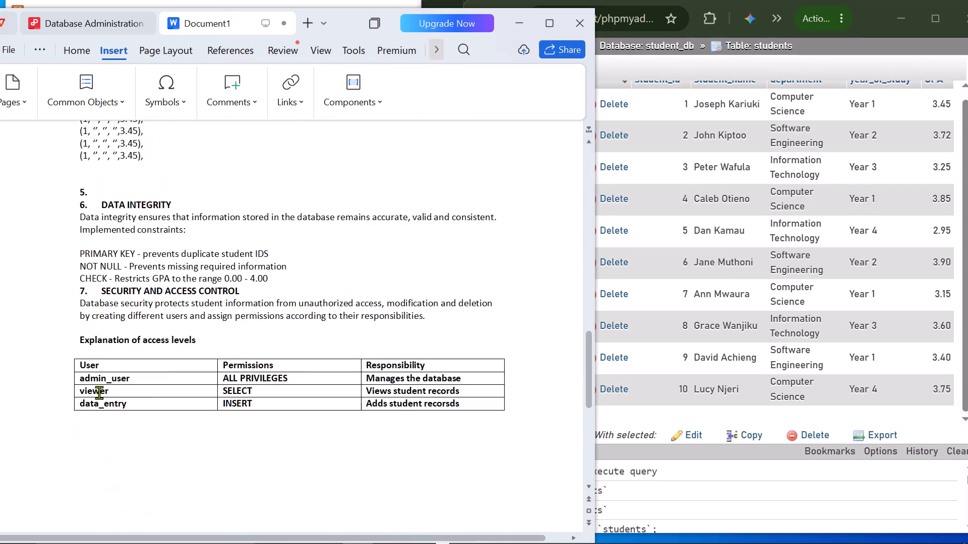
left_click(89, 339)
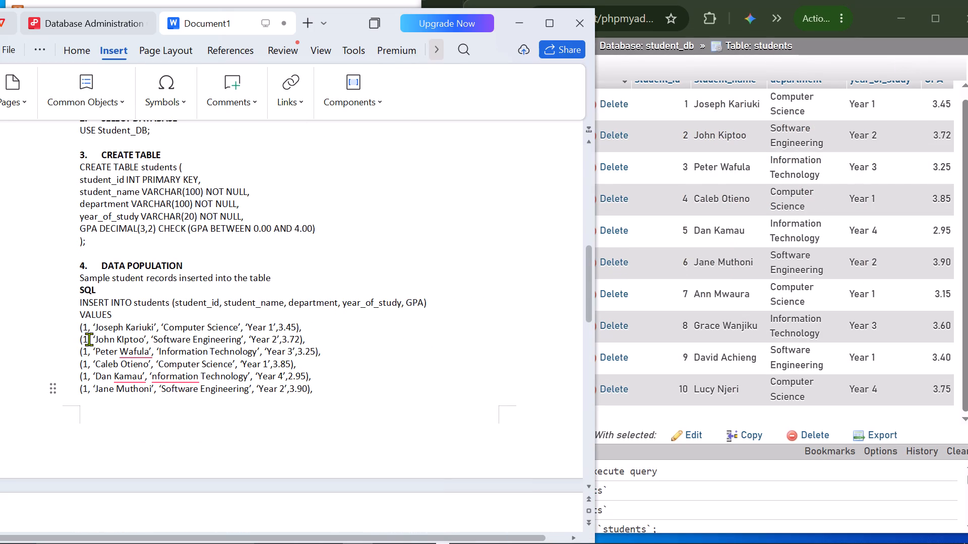
key("BackSpace")
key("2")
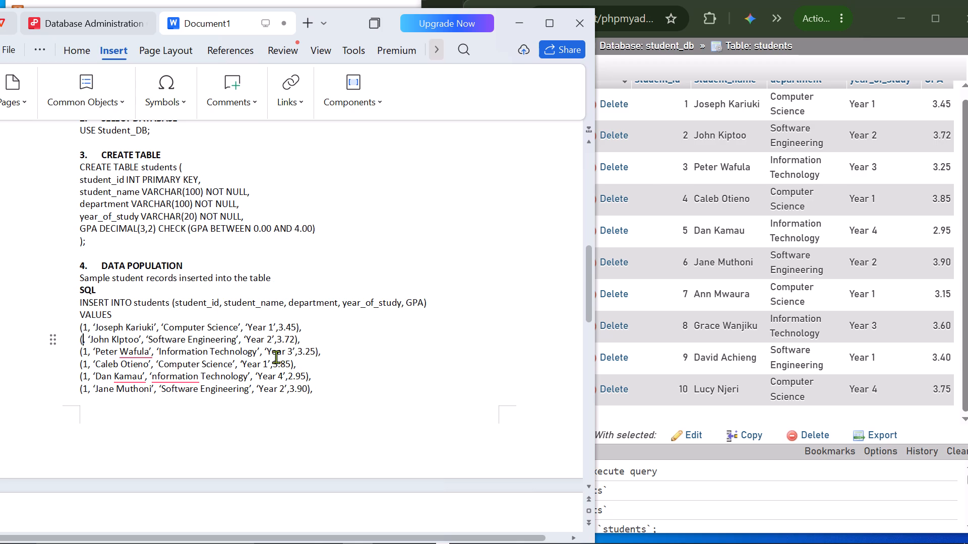
key("Down")
key("Up")
key("Down")
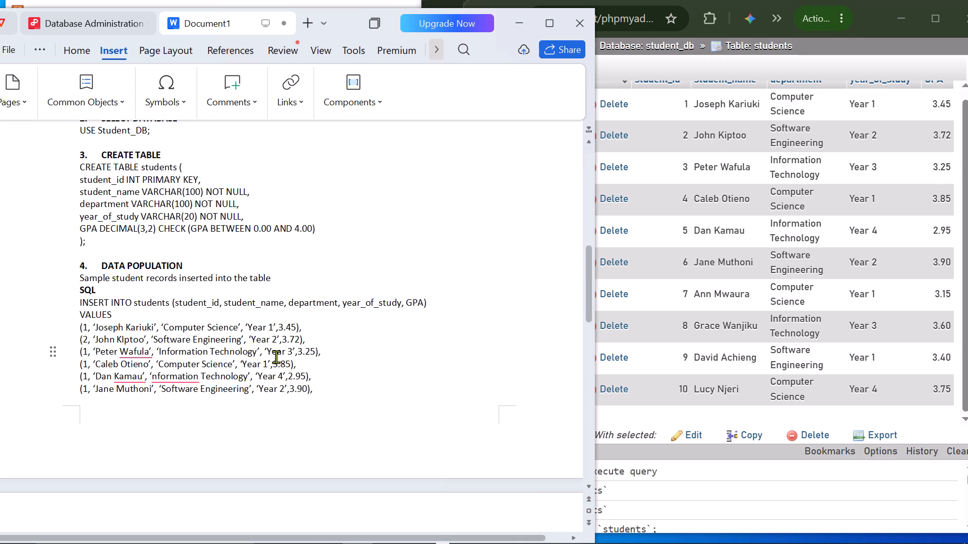
key("BackSpace")
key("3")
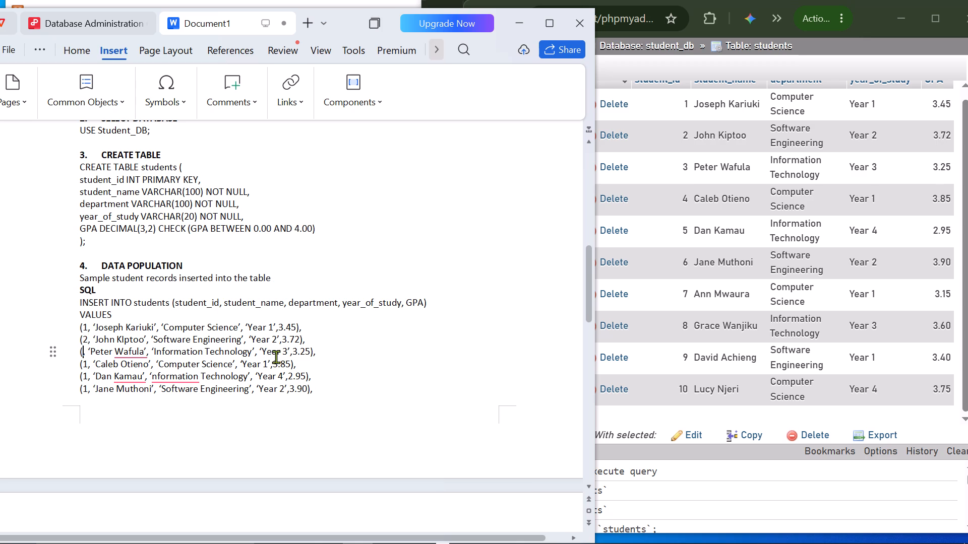
Set the student IDs of the fourth, fifth and sixth VALUES rows to 4, 5 and 6.
key("Down")
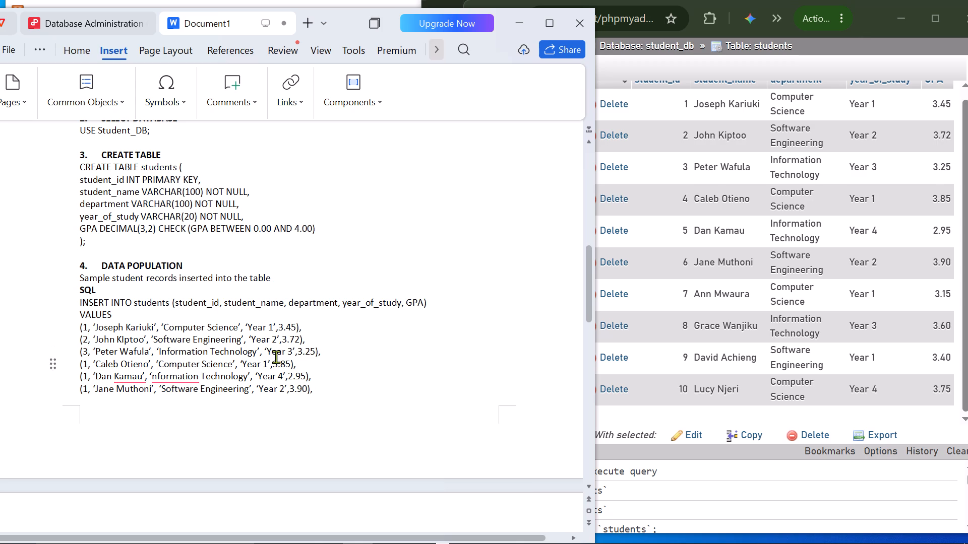
key("BackSpace")
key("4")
key("Down")
key("BackSpace")
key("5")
key("Down")
key("BackSpace")
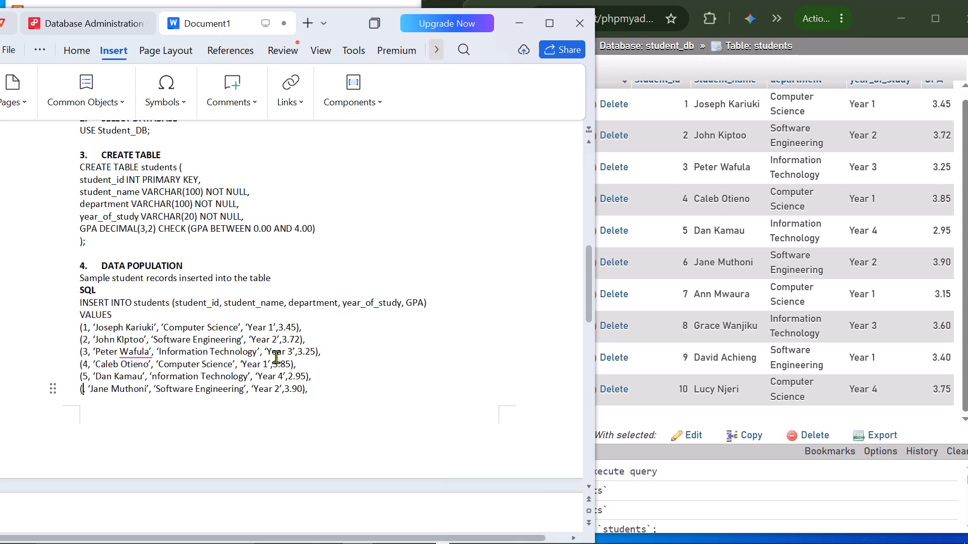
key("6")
Set the student IDs of the last four VALUES rows to 7, 8, 9 and 10.
key("Down")
key("BackSpace")
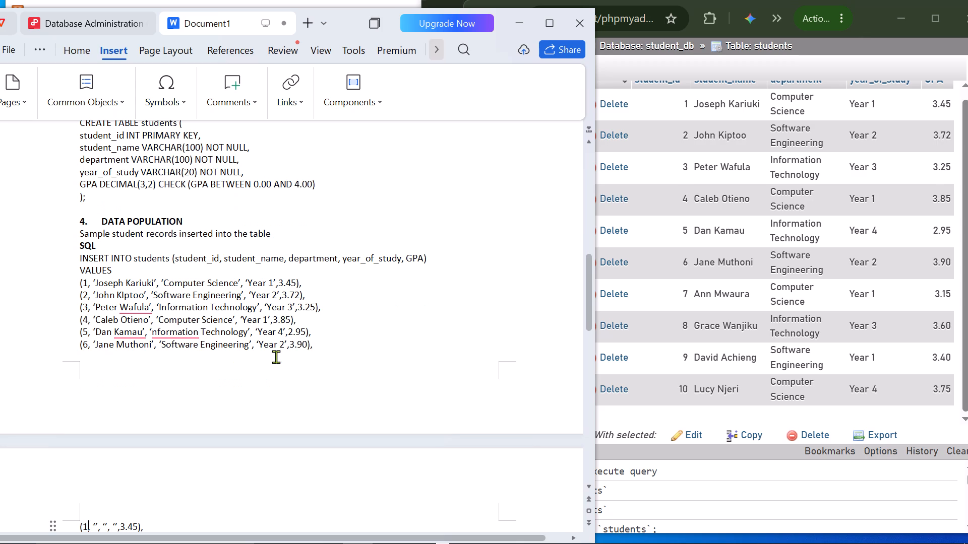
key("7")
key("Down")
key("BackSpace")
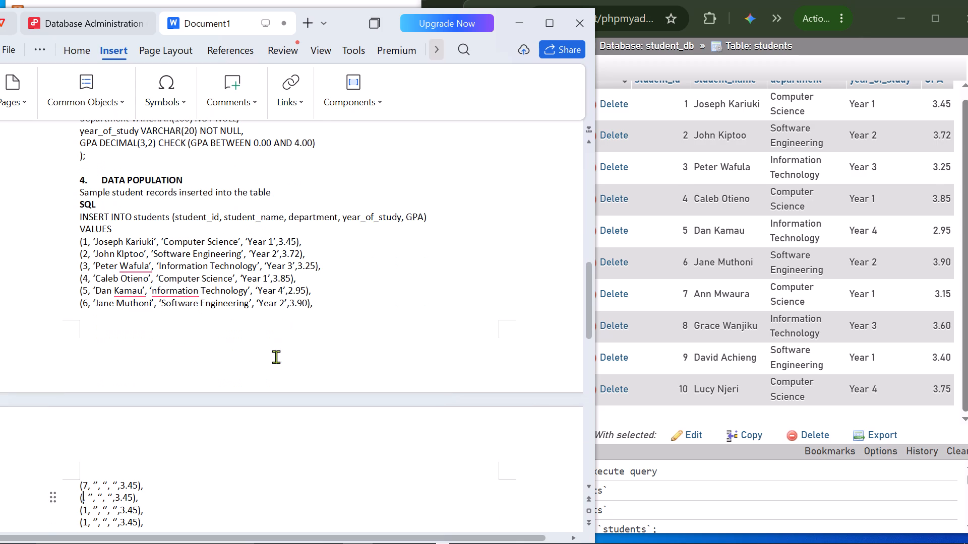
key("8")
key("Down")
key("BackSpace")
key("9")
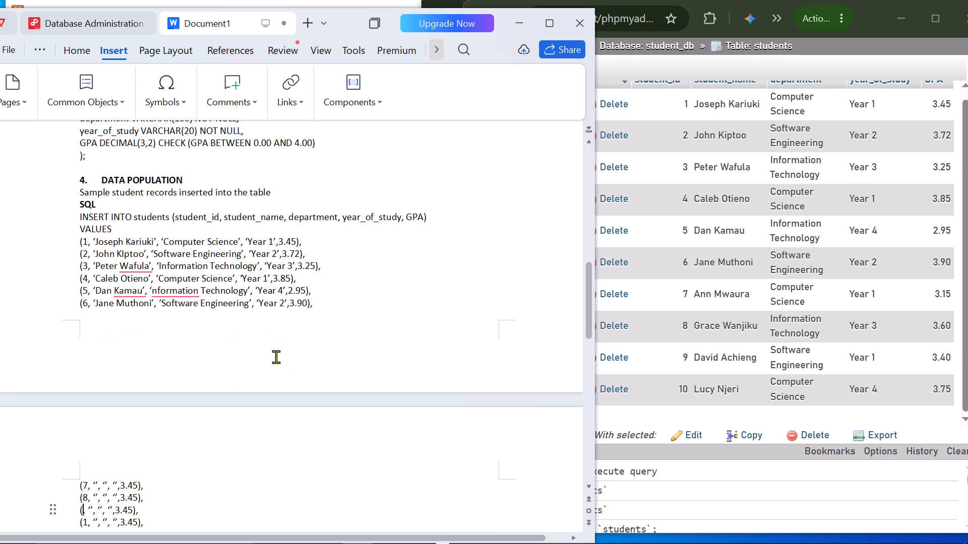
key("Down")
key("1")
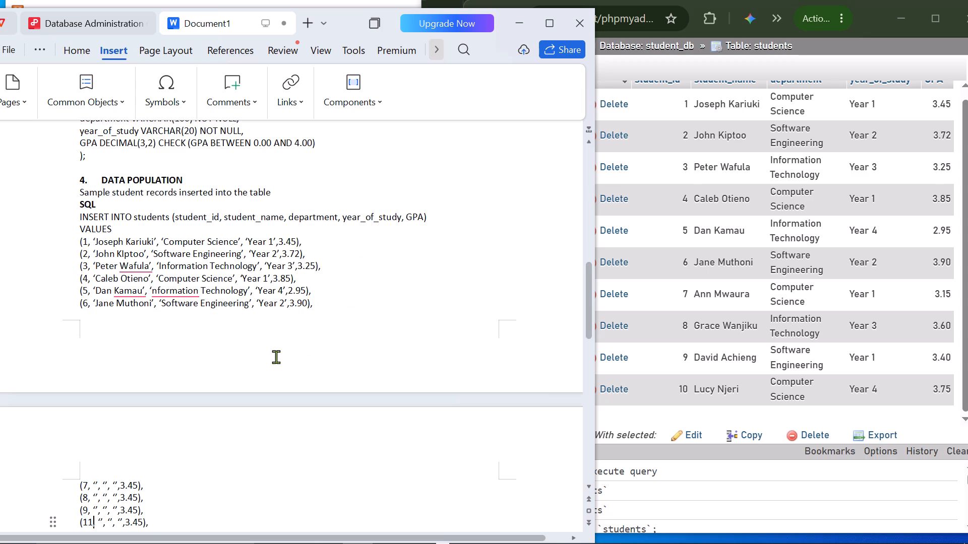
key("Down")
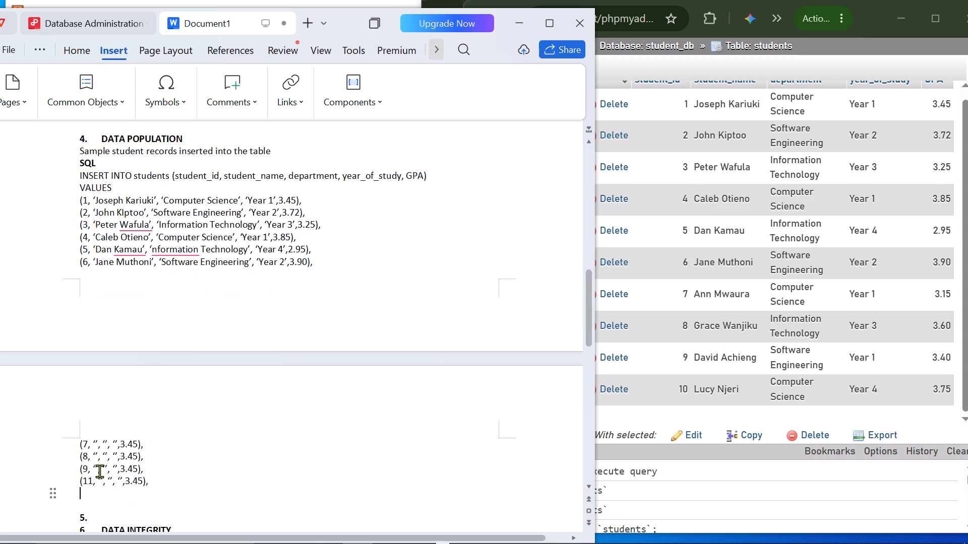
left_click(93, 479)
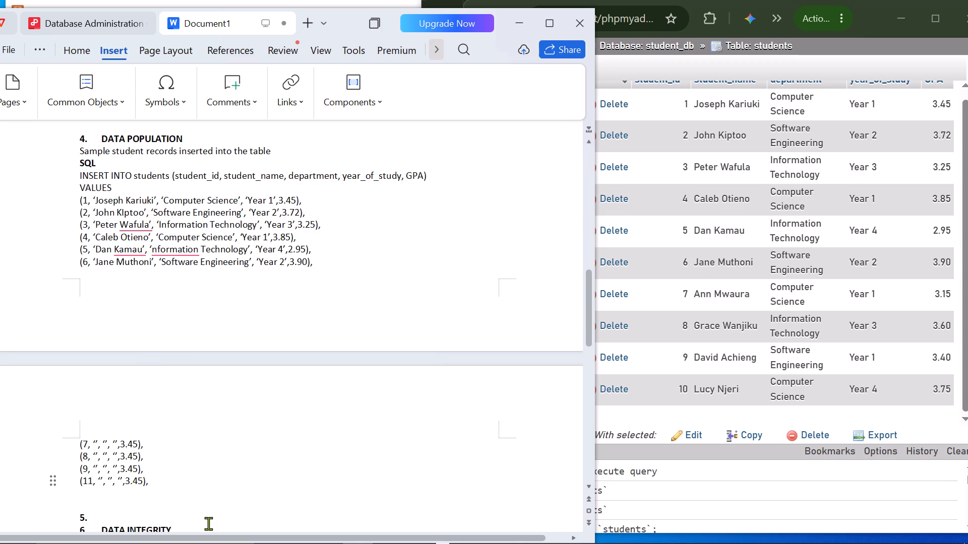
key("BackSpace")
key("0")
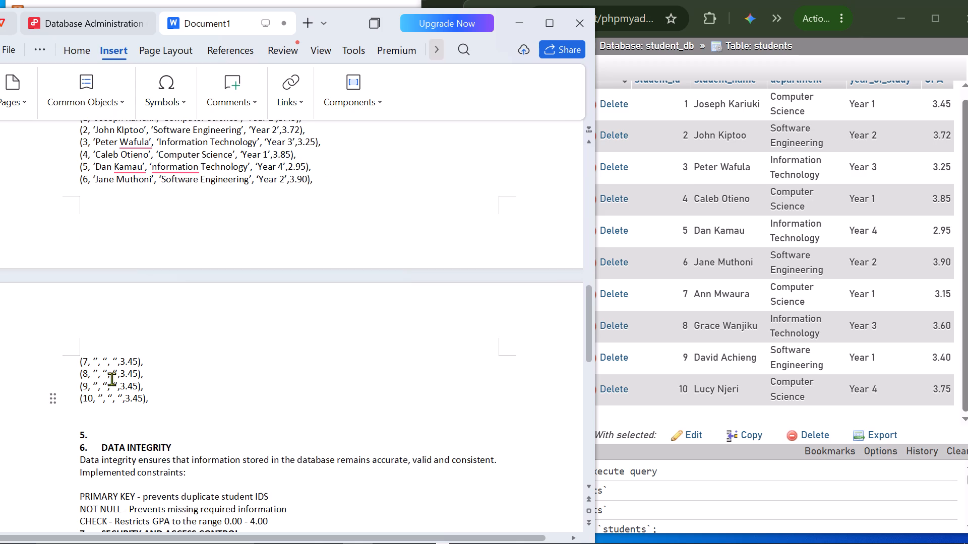
Fill the empty student names in VALUES rows 7 to 10 with the names from the matching phpMyAdmin records.
left_click(96, 357)
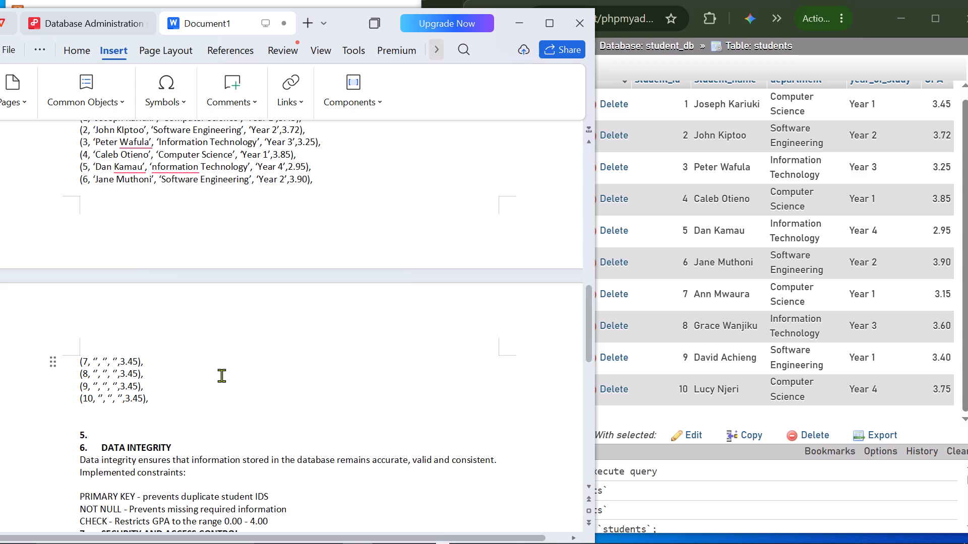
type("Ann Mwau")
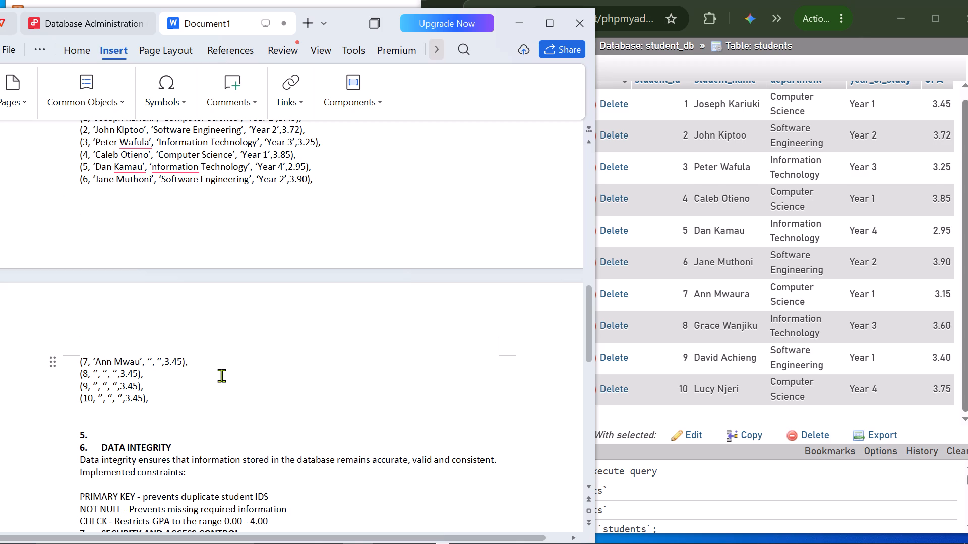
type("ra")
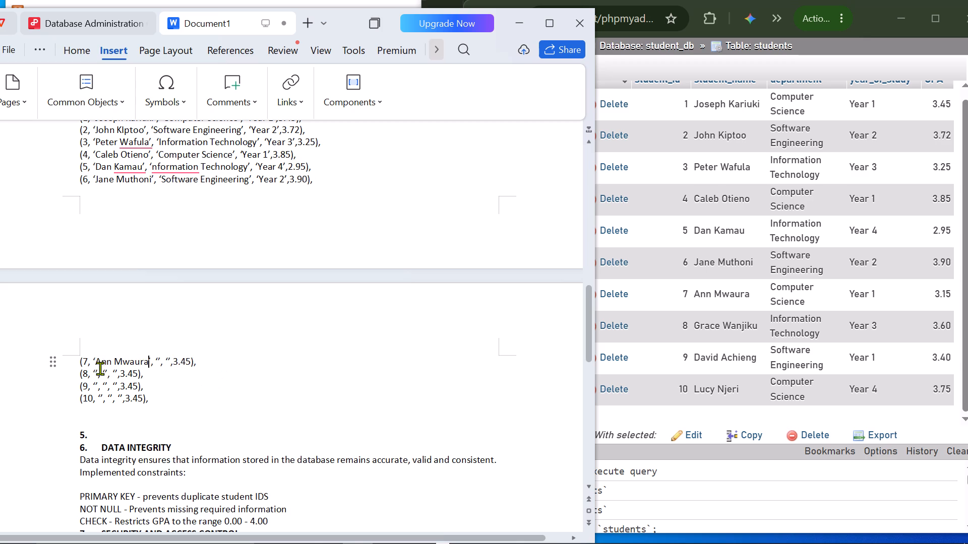
left_click(95, 371)
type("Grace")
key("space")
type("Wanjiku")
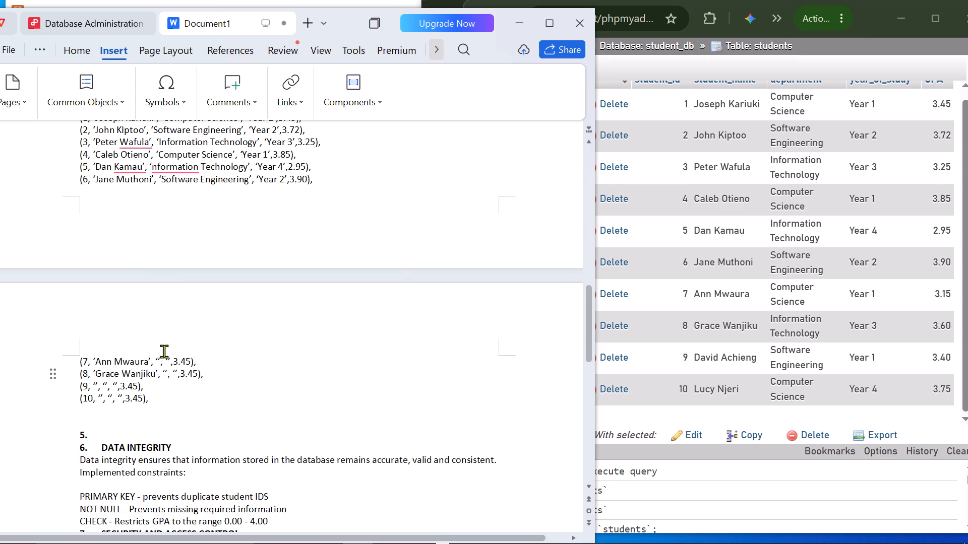
left_click(94, 383)
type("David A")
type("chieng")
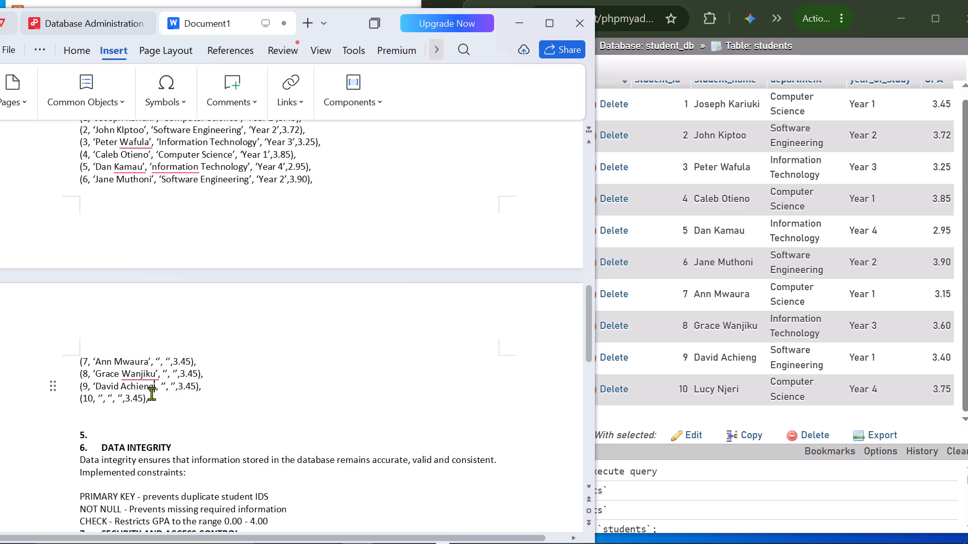
left_click(101, 396)
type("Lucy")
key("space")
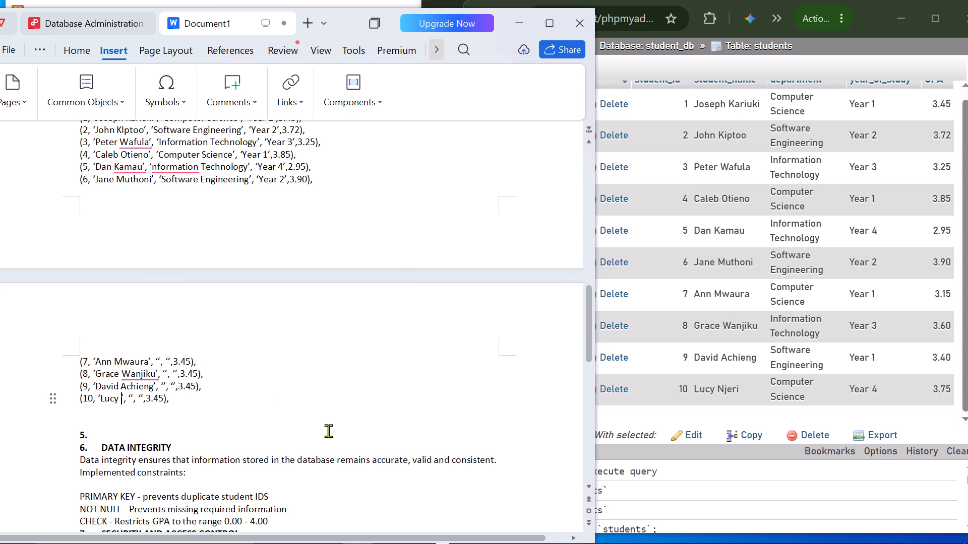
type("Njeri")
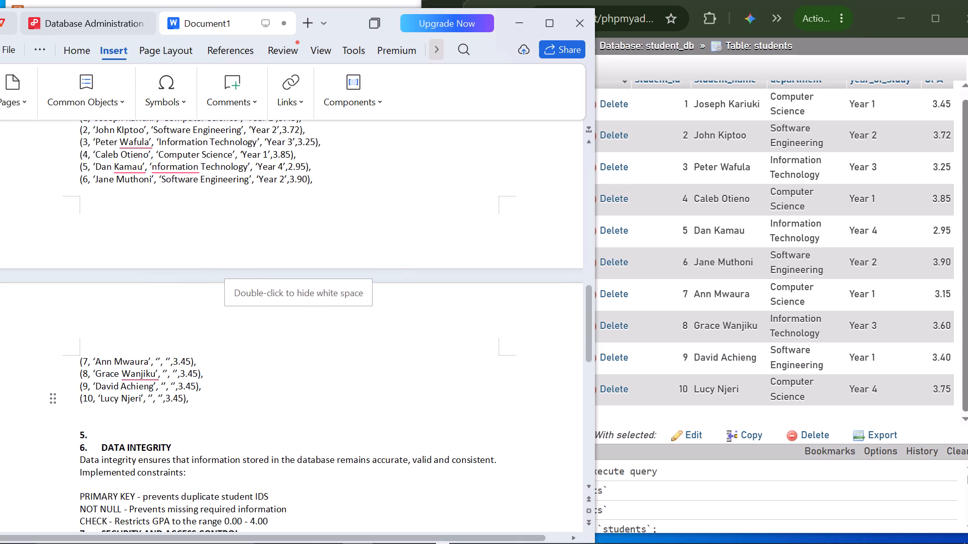
Set the GPAs of VALUES rows 7 and 8 to 3.15 and 3.60.
left_click(190, 364)
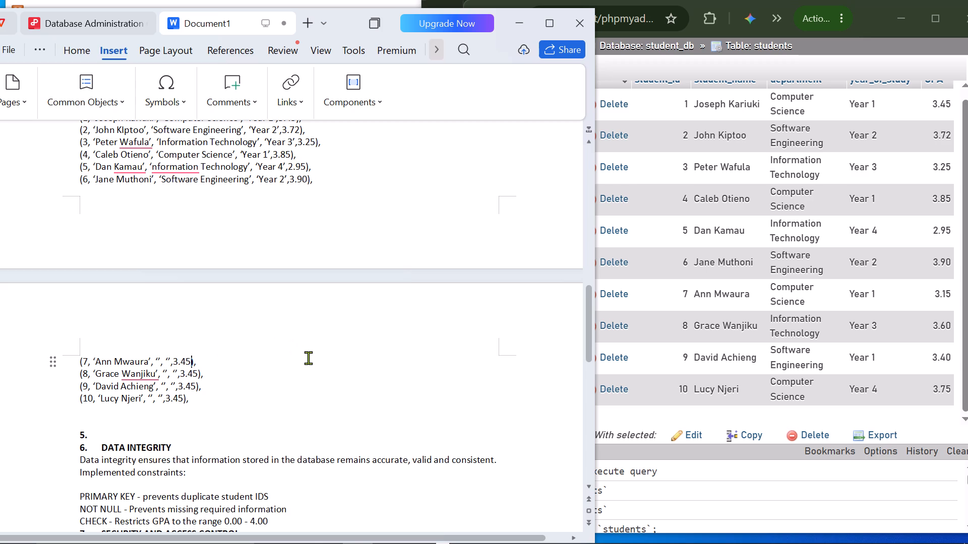
key("Left")
key("BackSpace")
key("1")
key("Down")
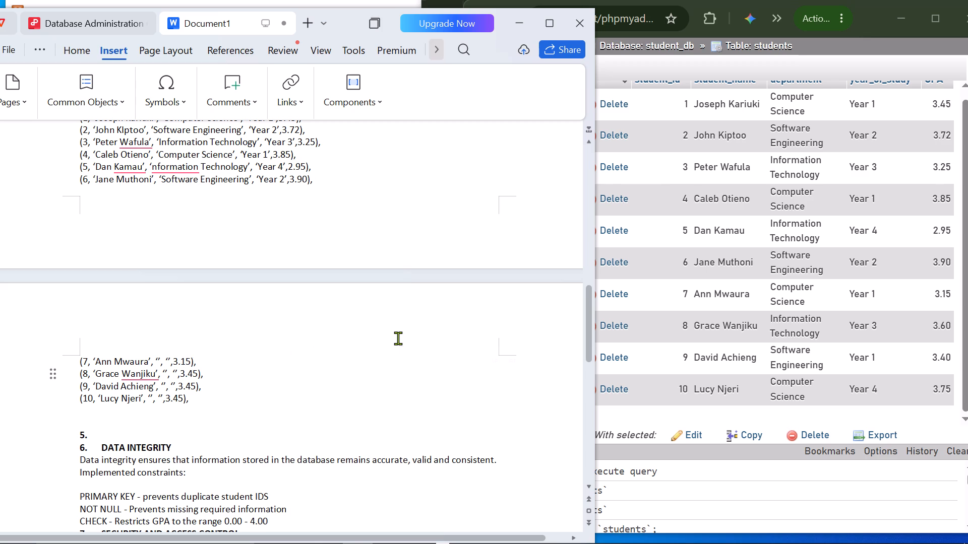
left_click(197, 373)
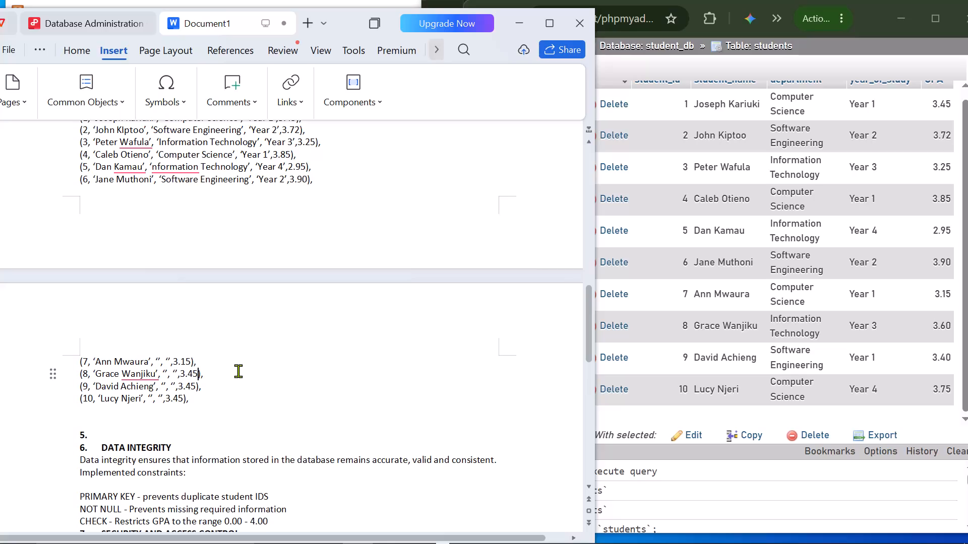
key("BackSpace")
key("BackSpace")
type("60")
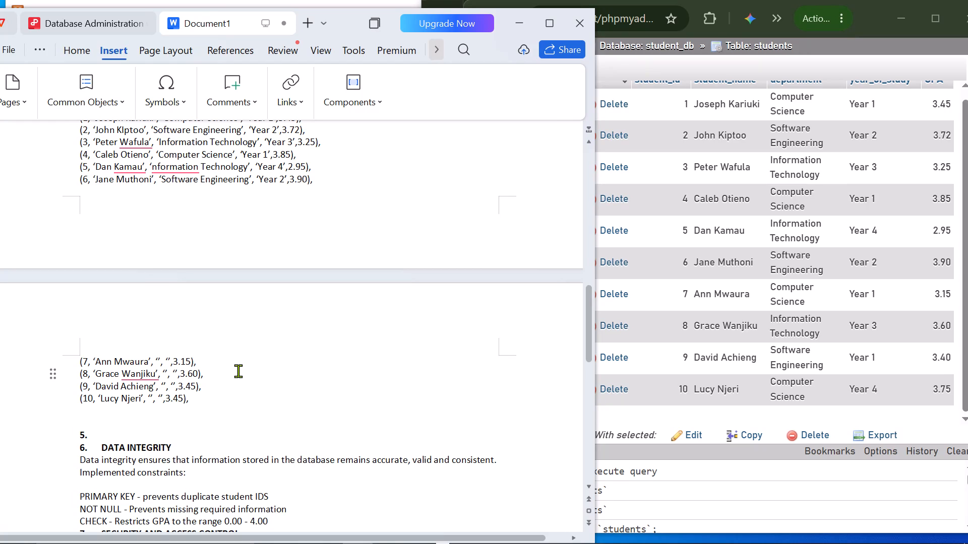
Set the GPAs of VALUES rows 9 and 10 to 3.40 and 3.75.
left_click(196, 386)
key("BackSpace")
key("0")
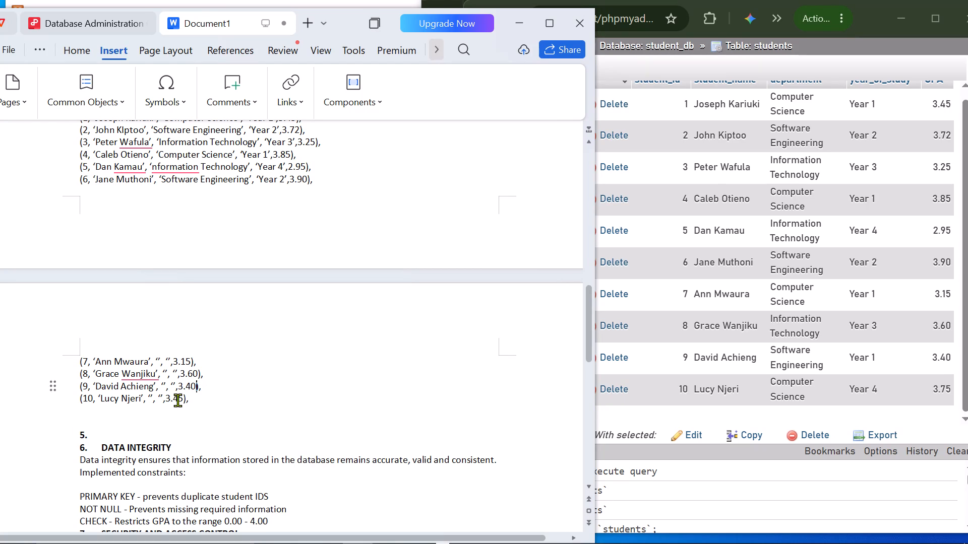
left_click(177, 399)
key("BackSpace")
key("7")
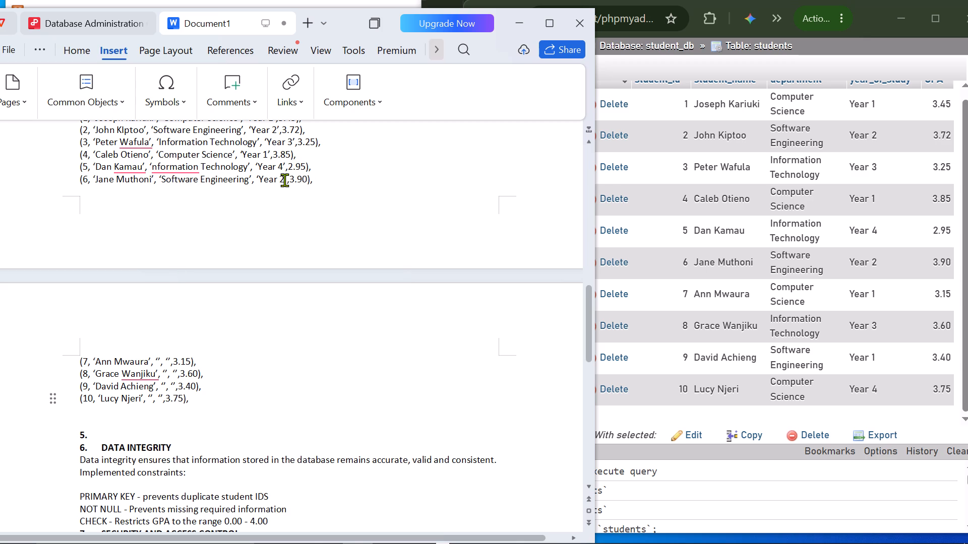
Copy the year text from VALUES row 6 into row 7's empty year value and change it to Year 1.
left_click_drag(284, 180, 263, 178)
left_click_drag(263, 178, 261, 178)
key("ctrl+c")
left_click(169, 361)
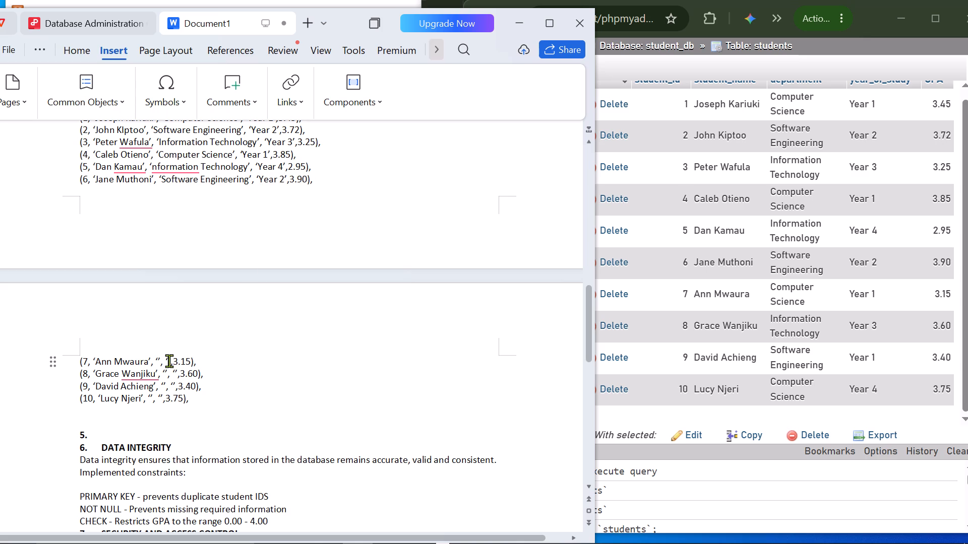
key("ctrl+v")
key("BackSpace")
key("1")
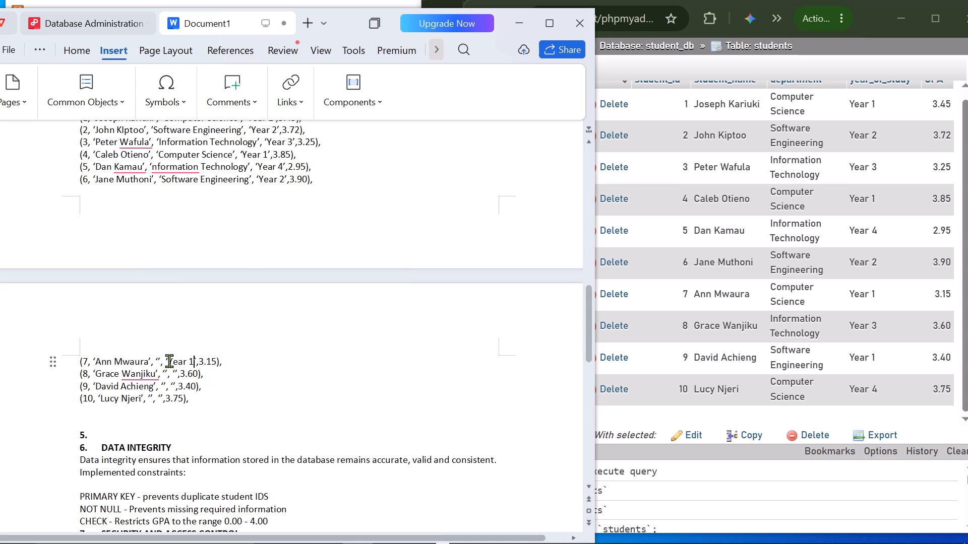
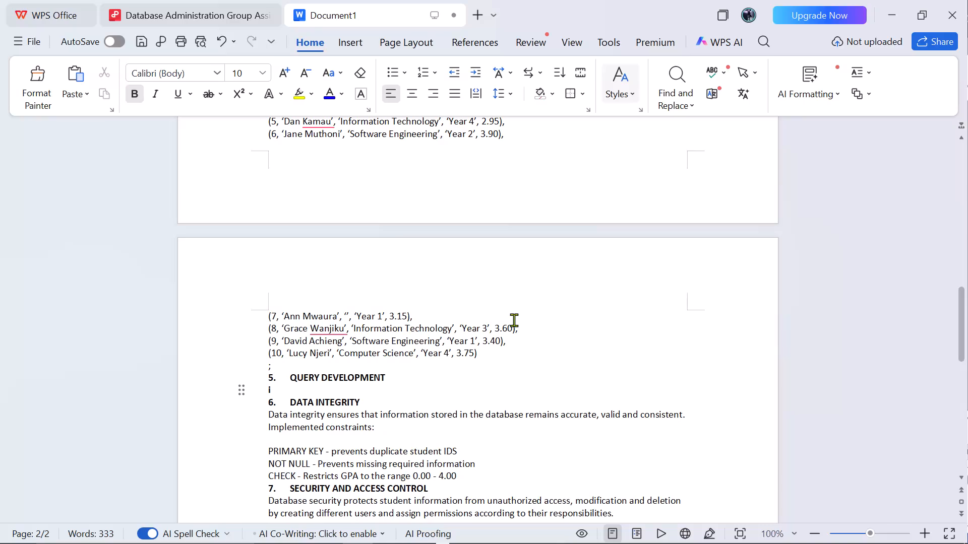
Add the bold line Inserting a new record under the QUERY DEVELOPMENT heading.
key("BackSpace")
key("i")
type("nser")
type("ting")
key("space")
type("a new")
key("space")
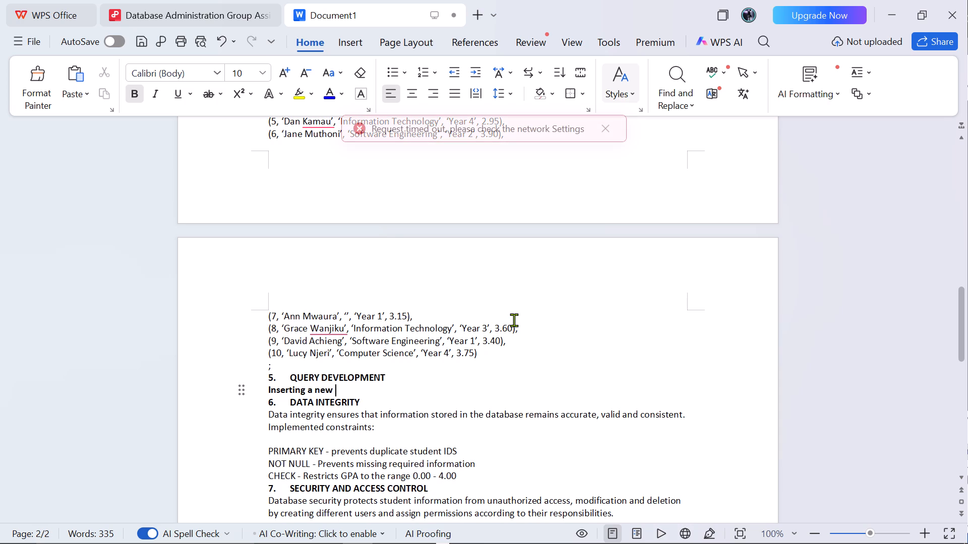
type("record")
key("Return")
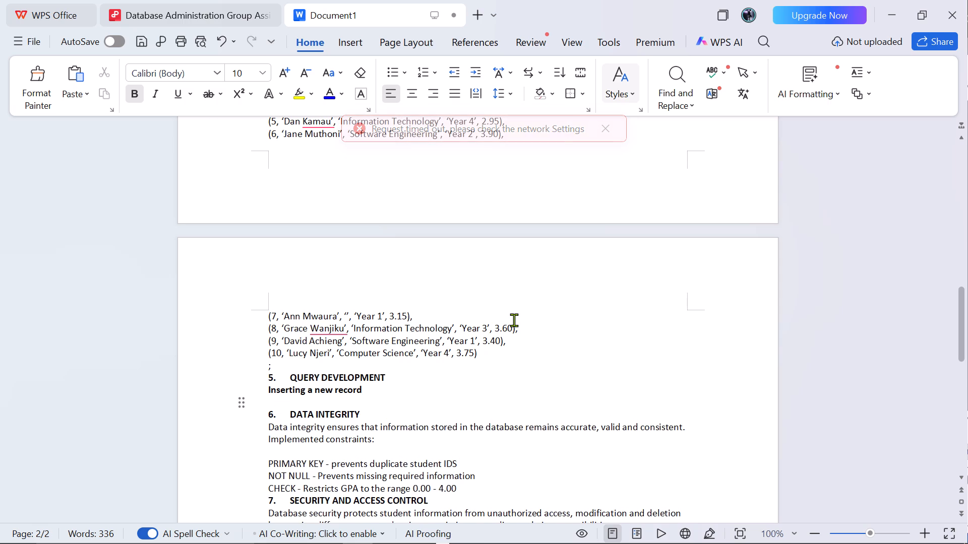
Add a bold SQL label on its own line below Inserting a new record.
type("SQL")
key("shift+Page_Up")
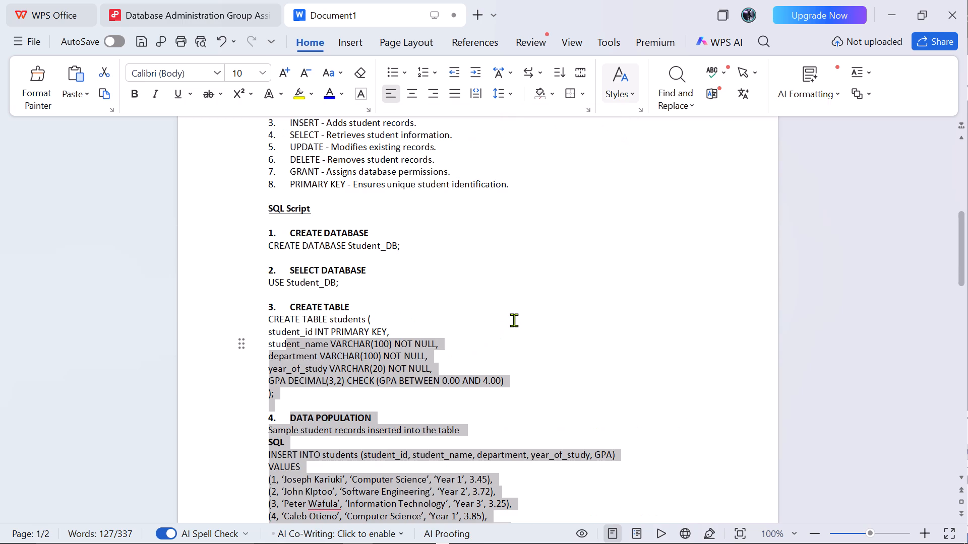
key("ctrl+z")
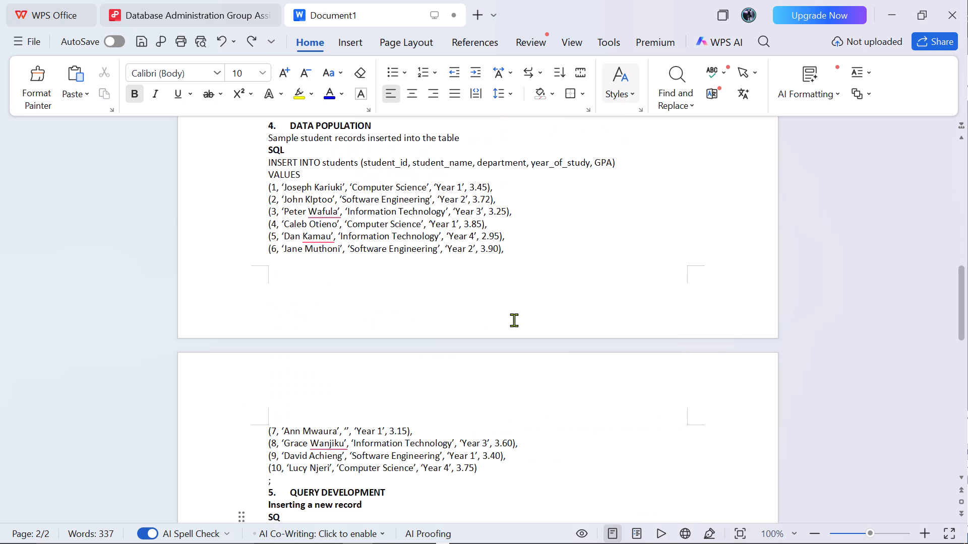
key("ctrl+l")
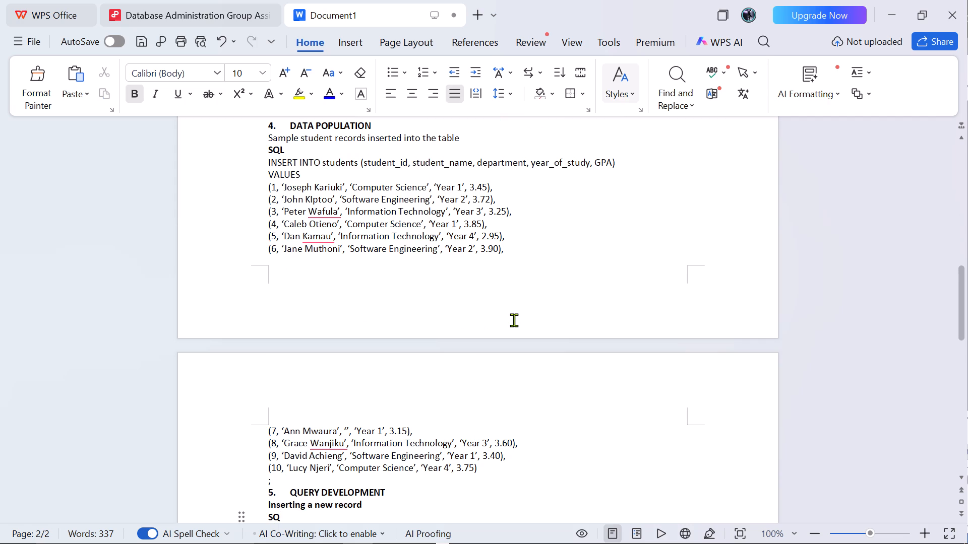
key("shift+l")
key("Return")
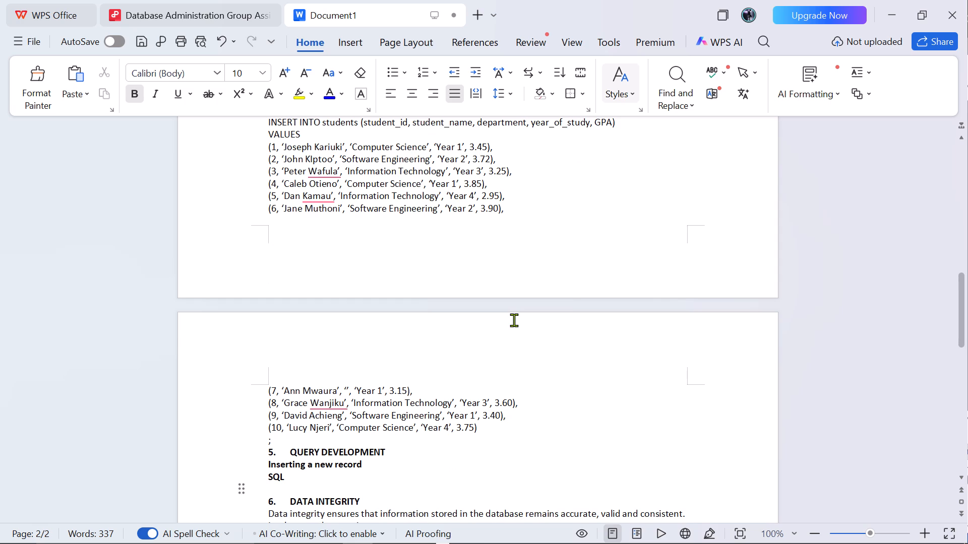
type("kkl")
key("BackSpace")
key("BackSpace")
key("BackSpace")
Start an unbolded statement below the SQL label reading INSERT INTO students followed by an empty pair of parentheses.
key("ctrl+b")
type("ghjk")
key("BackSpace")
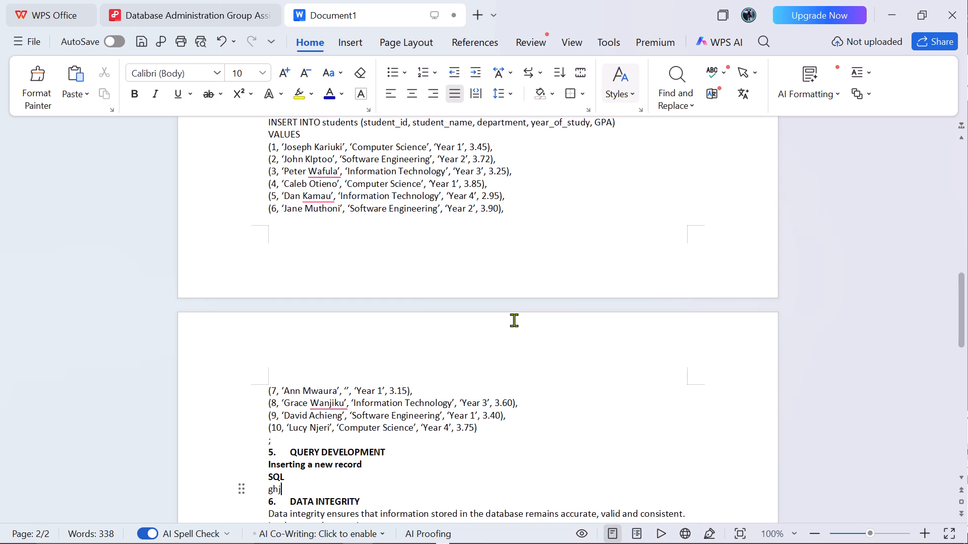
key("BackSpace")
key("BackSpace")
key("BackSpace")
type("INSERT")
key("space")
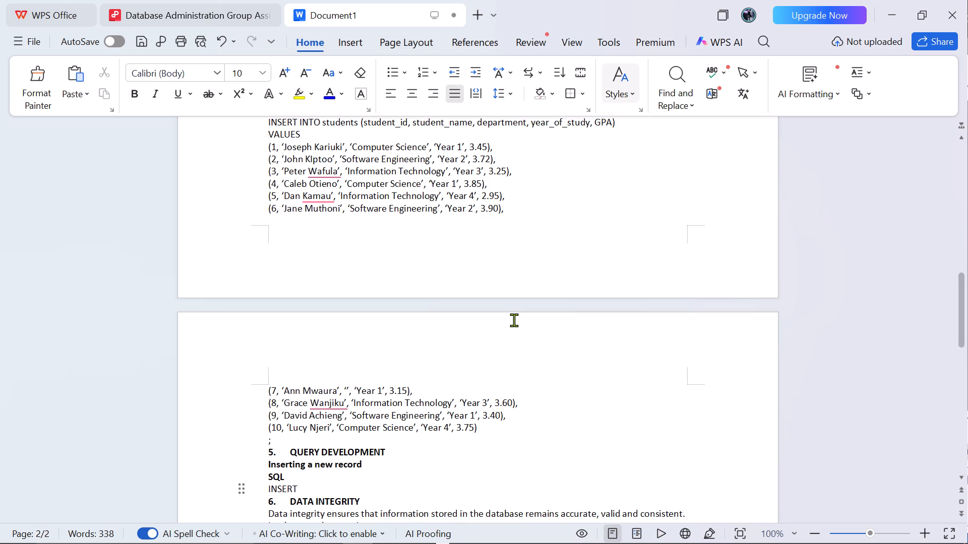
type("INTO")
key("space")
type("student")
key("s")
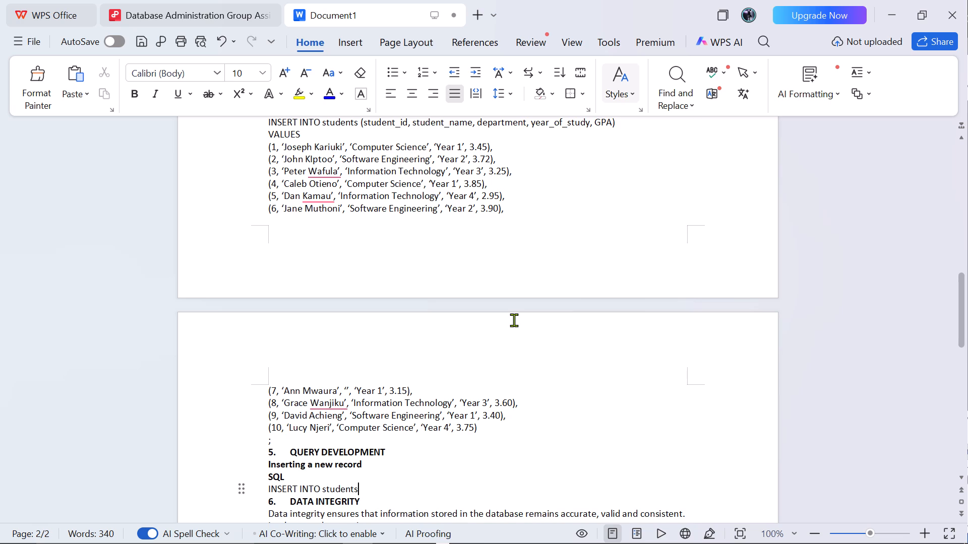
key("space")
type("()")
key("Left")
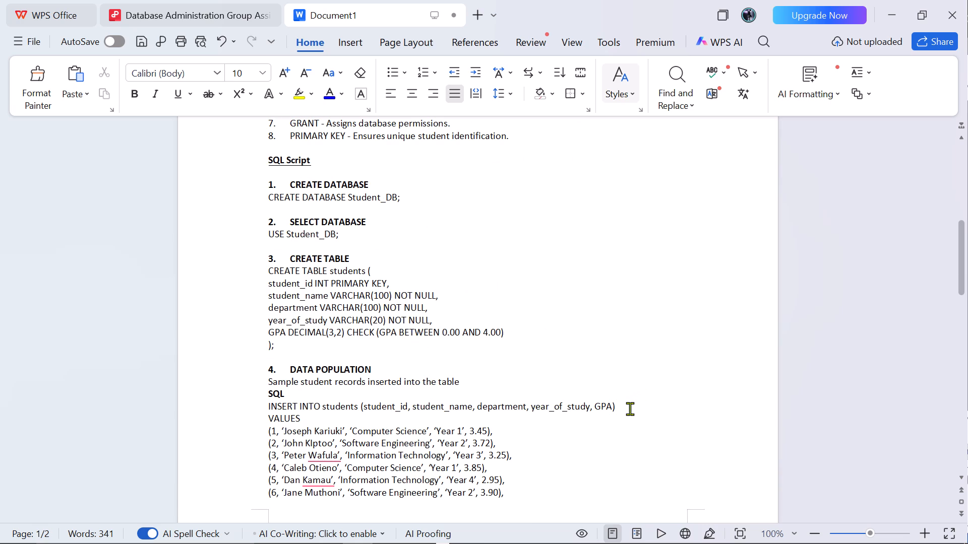
Copy the column list from the DATA POPULATION INSERT statement into the new INSERT INTO students statement, leaving a single pair of parentheses.
left_click_drag(624, 406, 359, 406)
key("ctrl+c")
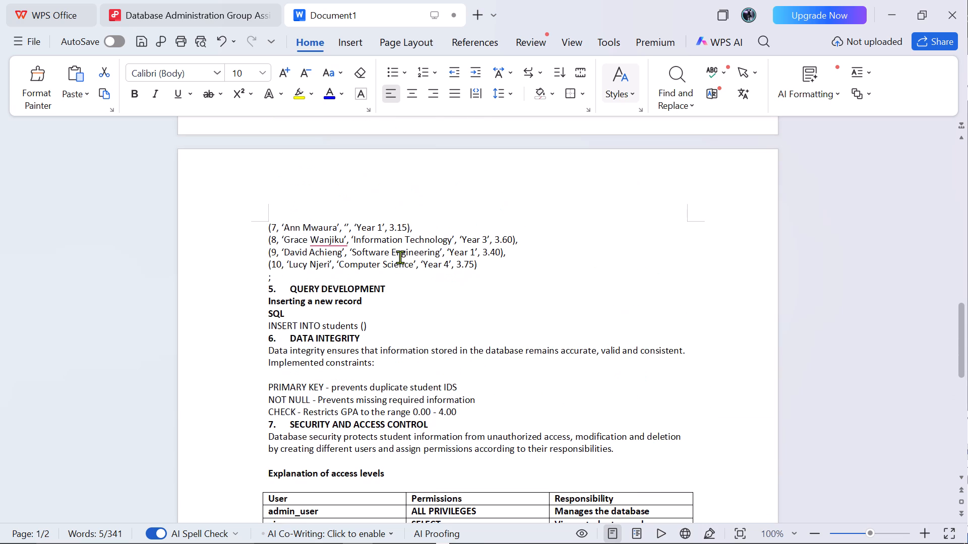
left_click(364, 324)
key("ctrl+v")
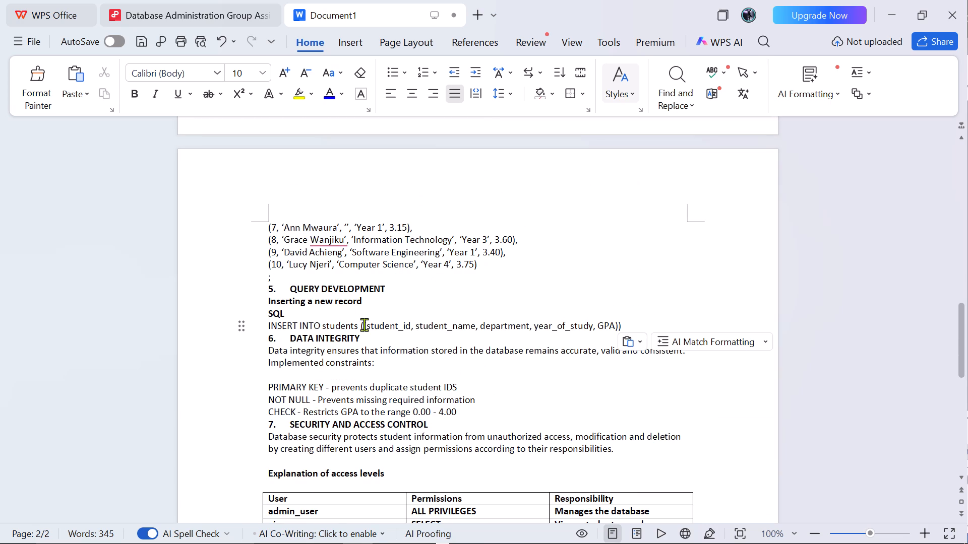
key("BackSpace")
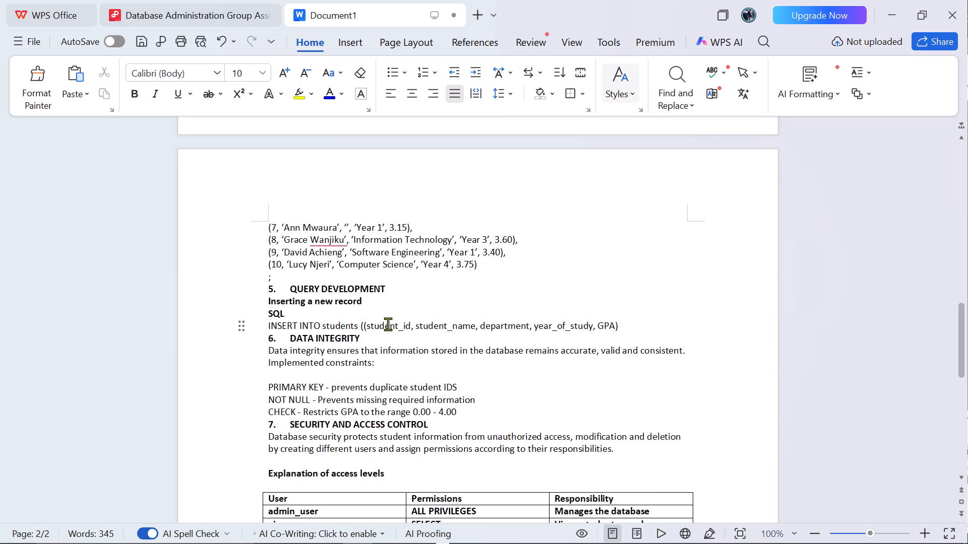
key("Left")
key("Left")
key("Left")
key("Left")
key("Left")
key("Left")
key("Left")
key("Left")
key("Left")
key("Left")
key("Left")
key("Left")
key("Left")
key("Left")
key("Left")
key("Left")
key("Left")
key("Left")
key("Left")
key("Left")
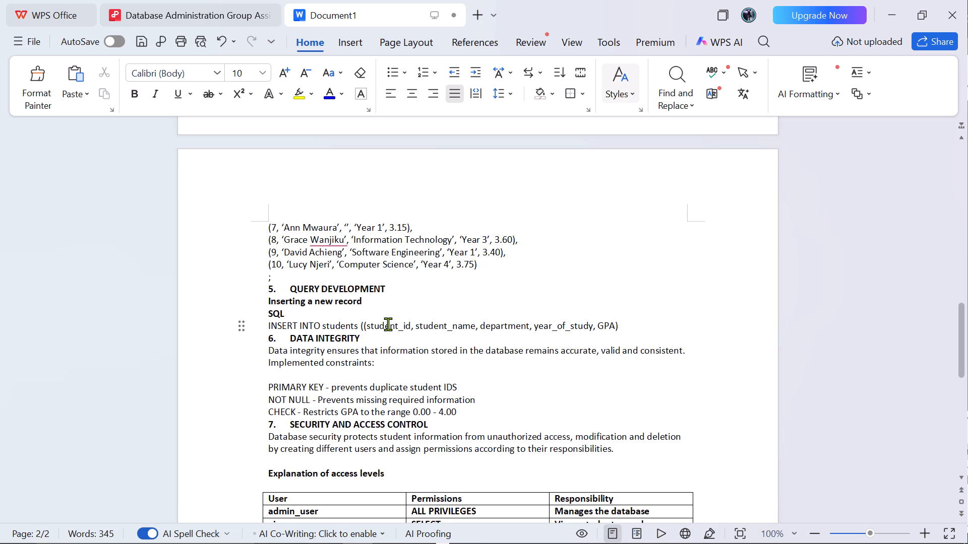
key("Left")
key("Left")
key("Left")
key("BackSpace")
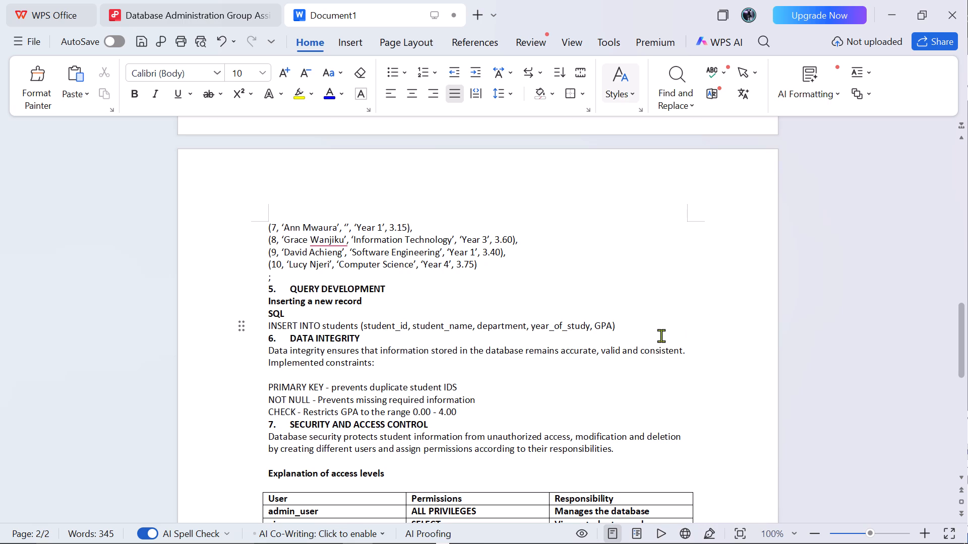
Add a VALUES line below the new INSERT INTO students statement.
left_click(653, 333)
left_click(643, 328)
key("Return")
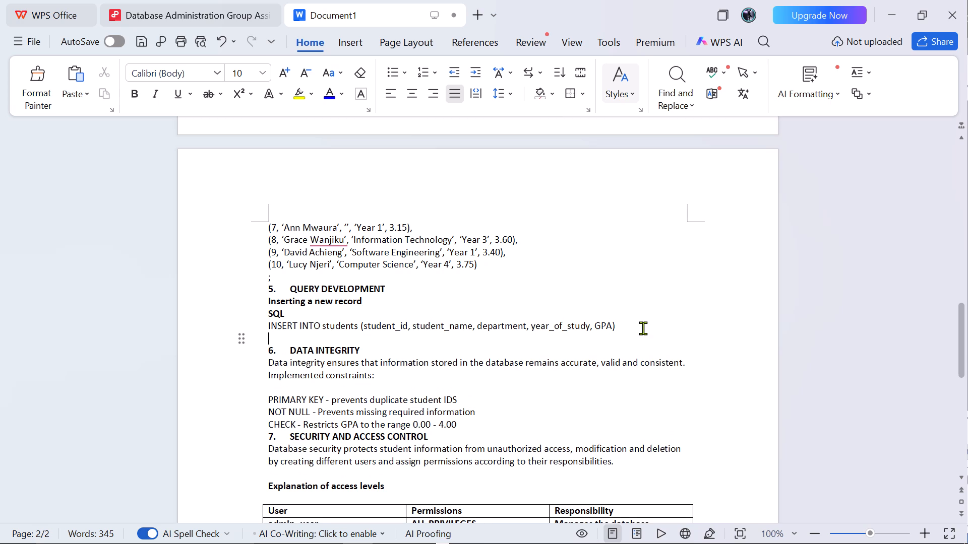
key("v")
key("BackSpace")
key("BackSpace")
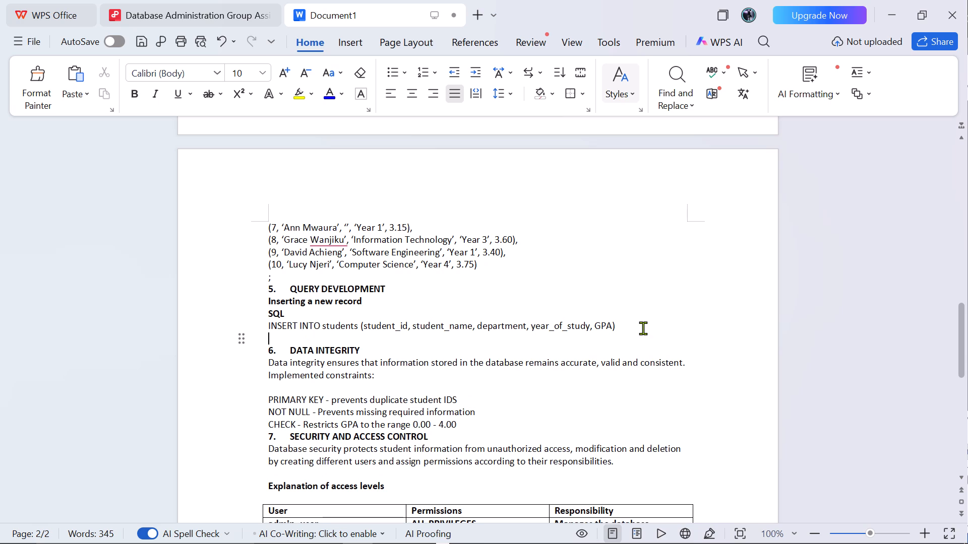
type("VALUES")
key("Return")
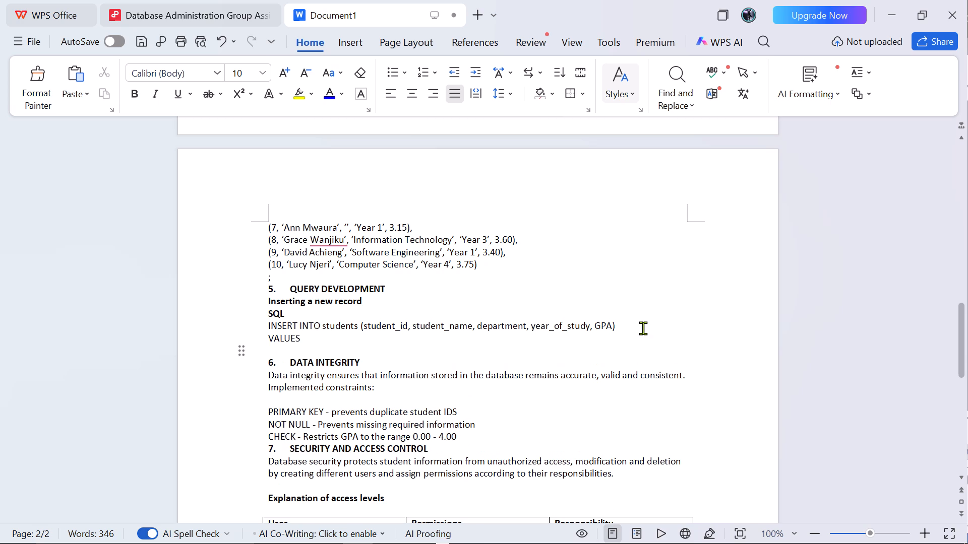
Start a parenthesised record below VALUES with student_id 11 and the new student's name in single quotes, each followed by a comma.
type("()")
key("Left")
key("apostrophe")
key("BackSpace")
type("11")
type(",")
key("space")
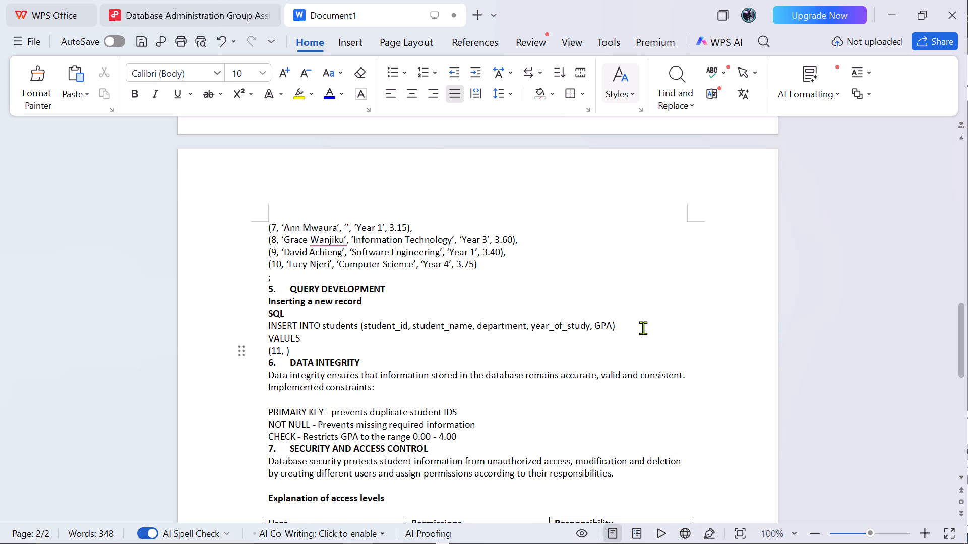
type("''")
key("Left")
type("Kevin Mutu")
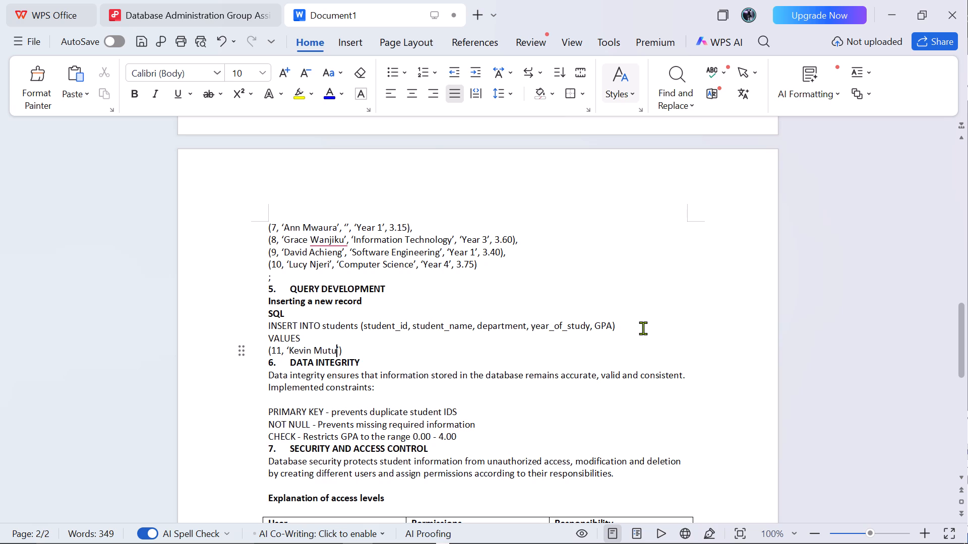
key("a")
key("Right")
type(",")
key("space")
Add the quoted department 'Computer Science' and year of study 'Year 2' to record 11, separated by a comma.
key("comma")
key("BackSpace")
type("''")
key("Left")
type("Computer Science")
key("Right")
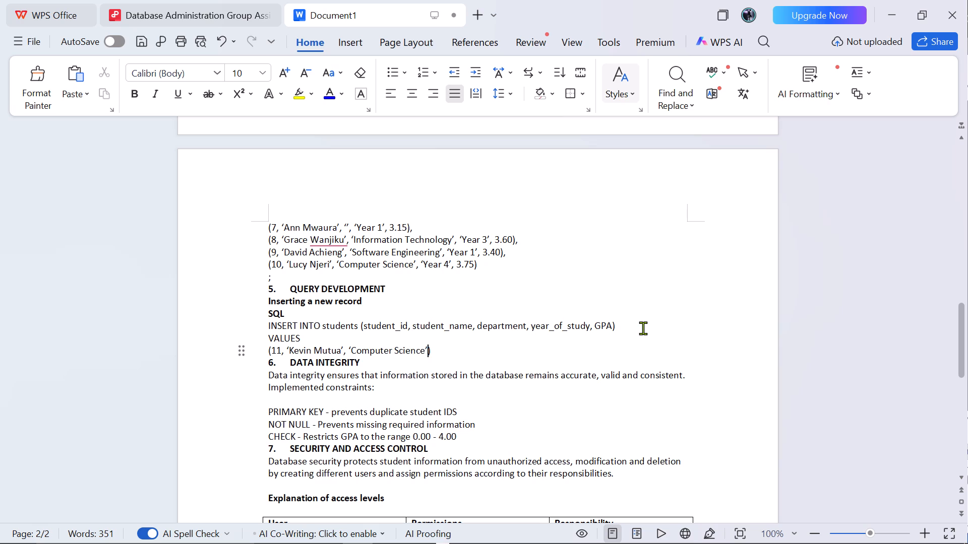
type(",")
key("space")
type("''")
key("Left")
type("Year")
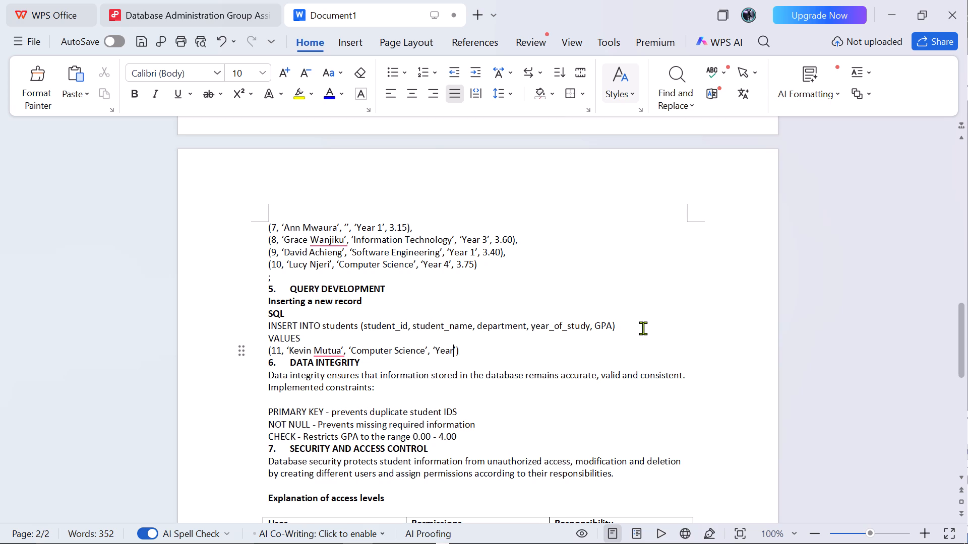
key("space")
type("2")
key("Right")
Add the GPA 3.55 to record 11, end the INSERT statement with a semicolon and start a new line.
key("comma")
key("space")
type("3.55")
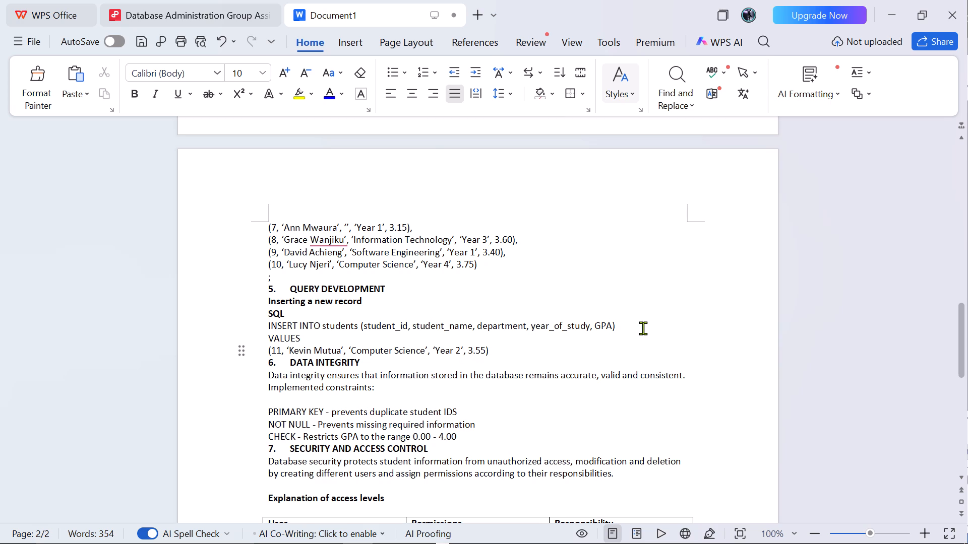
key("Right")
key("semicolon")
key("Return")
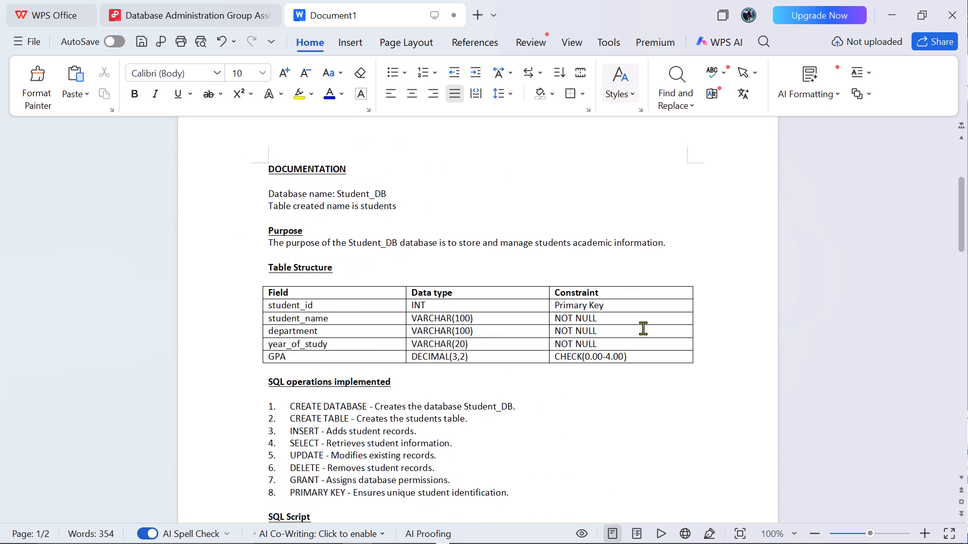
Minimise the document window to get to the students table in phpMyAdmin.
left_click(897, 7)
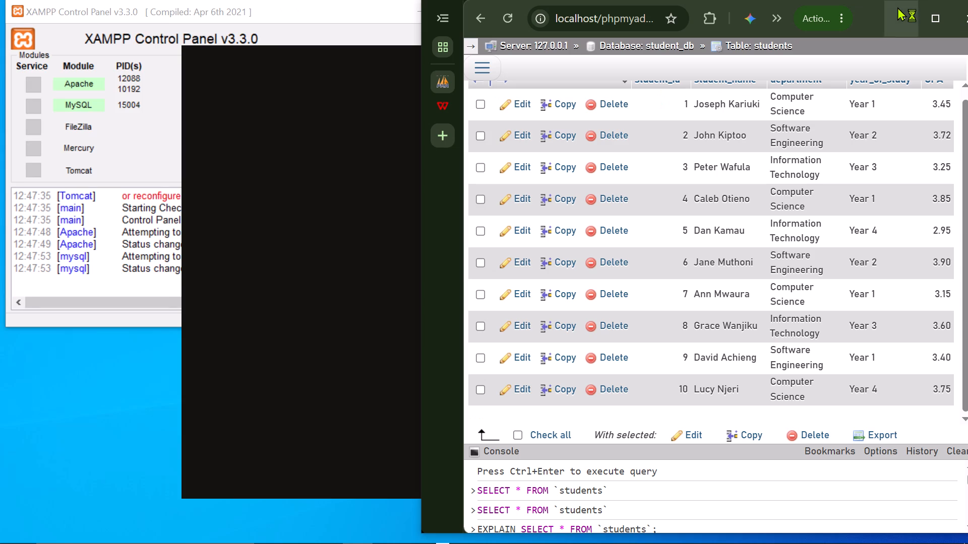
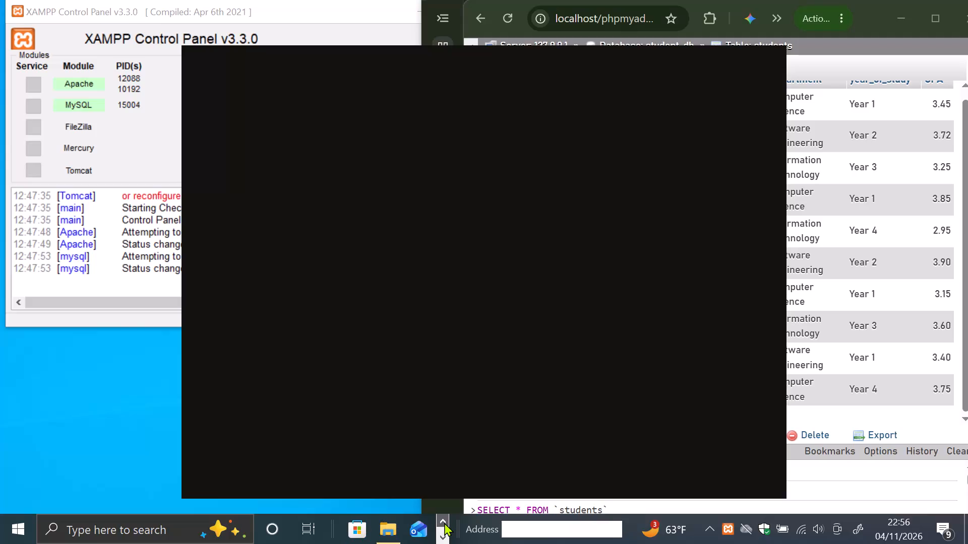
Switch back to WPS Office and check the Query Development requirements in the assignment PDF, returning to Document1.
triple_click(444, 531)
left_click(444, 531)
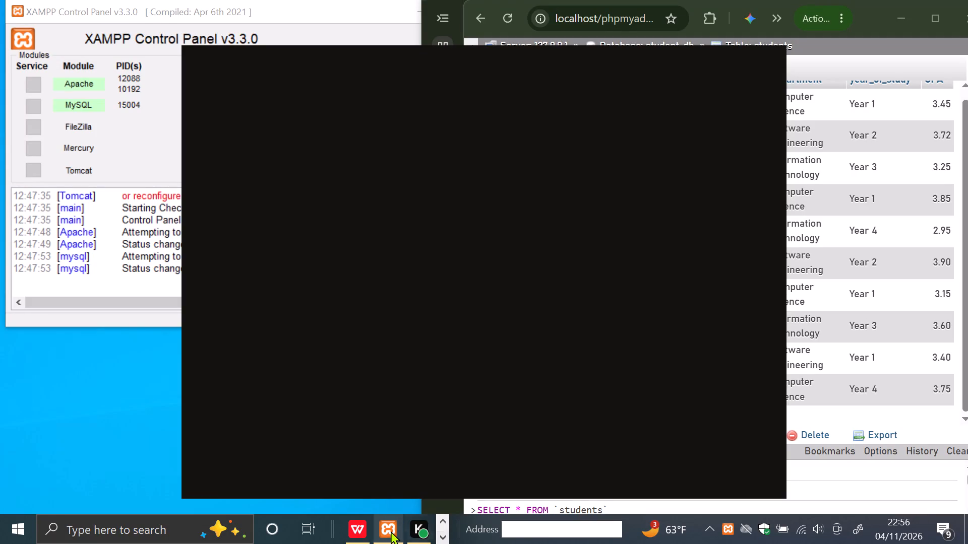
left_click(353, 523)
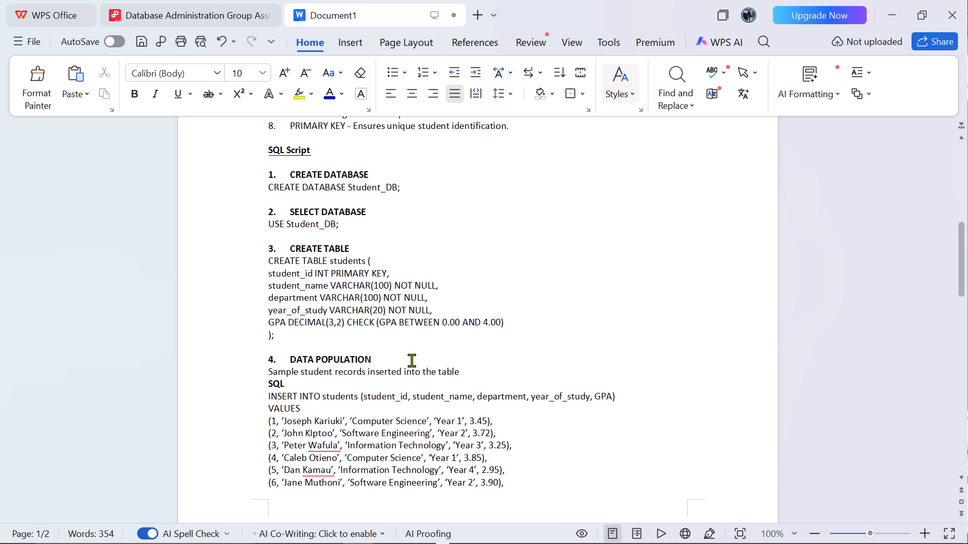
left_click(160, 0)
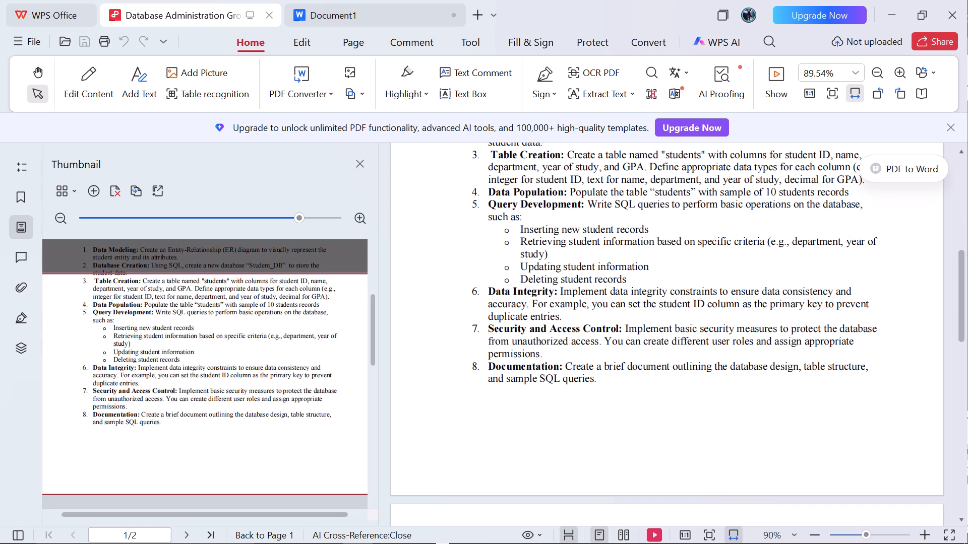
left_click(338, 6)
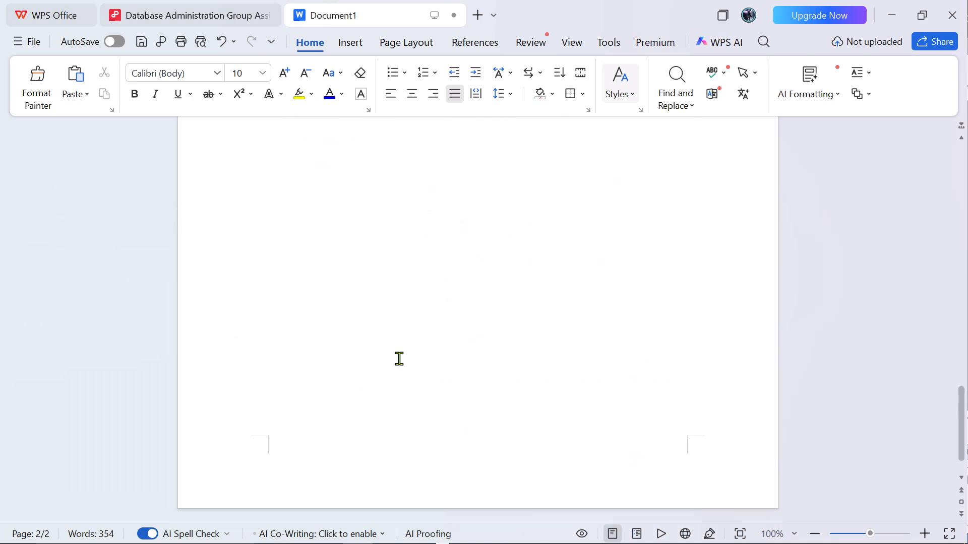
Add the bold subheading 'Retrieving information' below the INSERT statement for record 11, rechecking the assignment PDF for the wording.
key("Return")
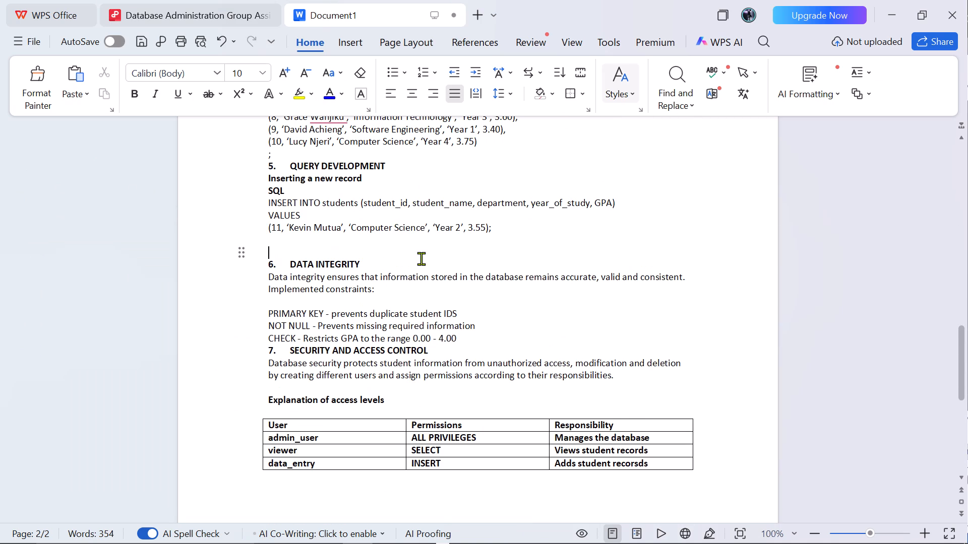
key("Up")
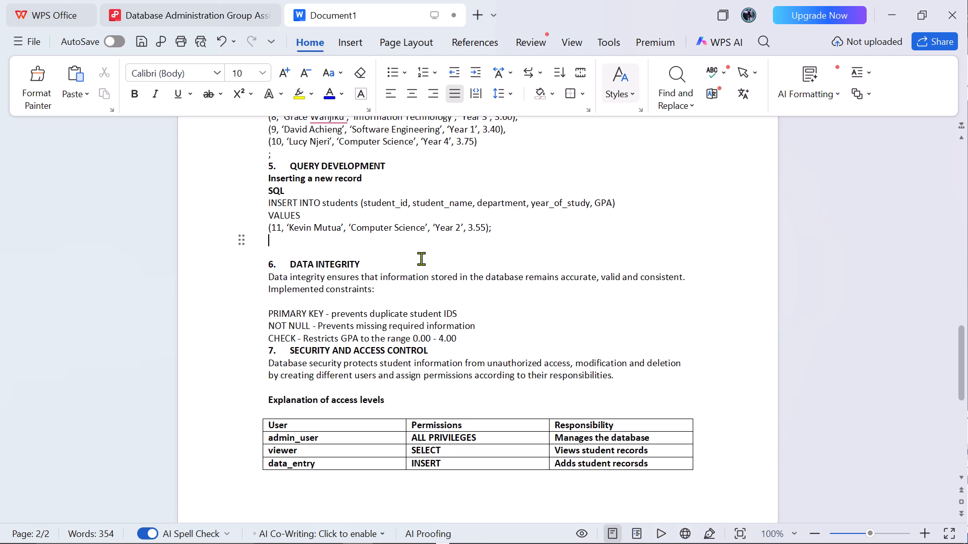
key("ctrl+b")
type("Re")
type("tri")
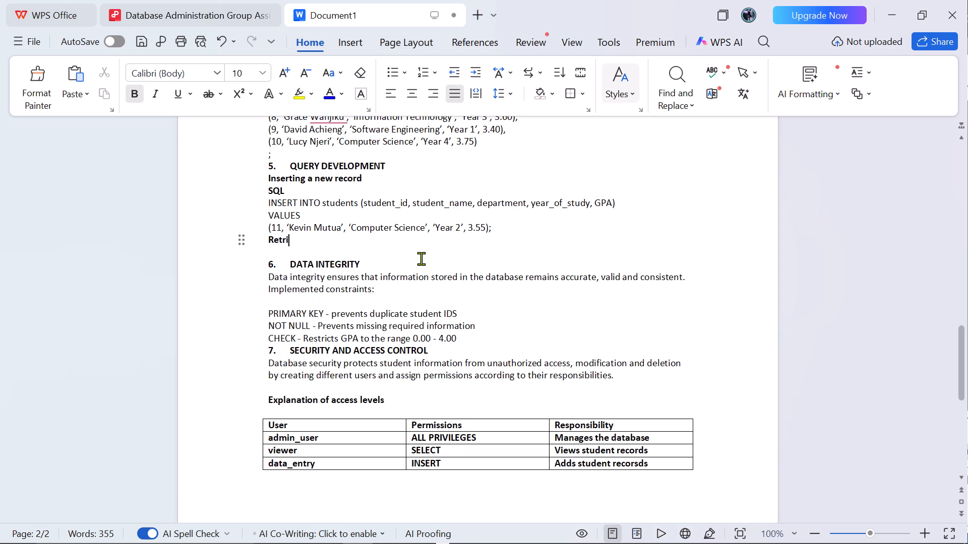
type("eving")
key("space")
left_click(203, 0)
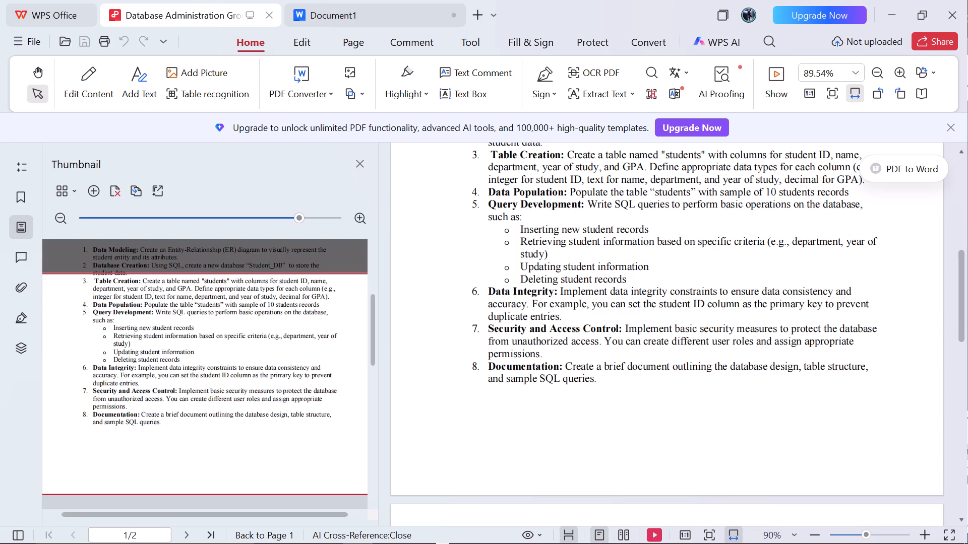
left_click(407, 3)
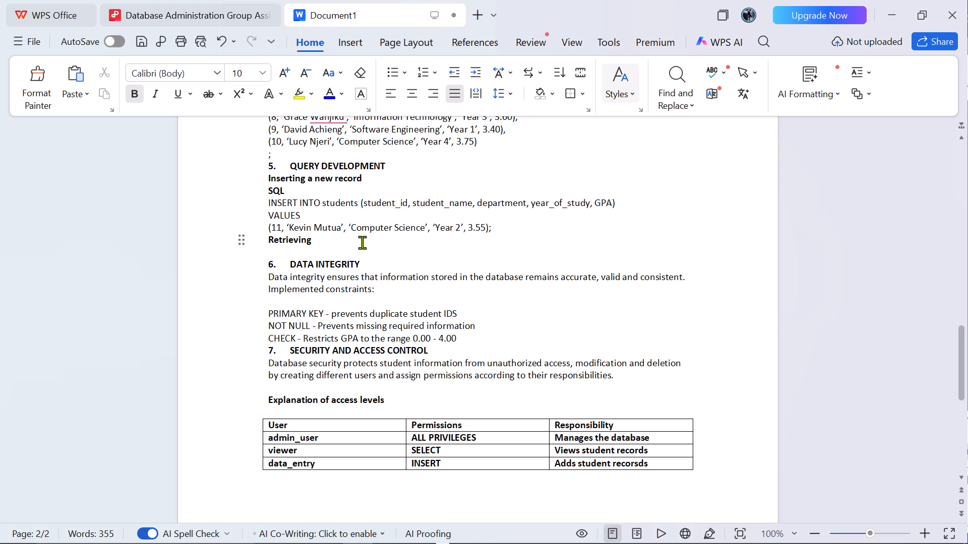
type("information")
key("Return")
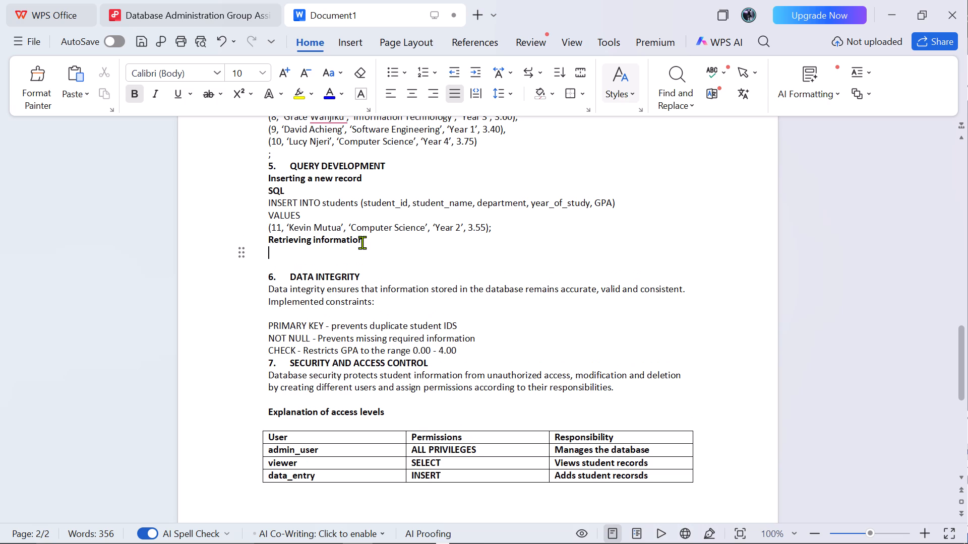
Write the query line SELECT * FROM students below the subheading, spacing the asterisk, and start a WHERE clause on the next line.
type("SELE")
type("CT")
key("shift+asterisk")
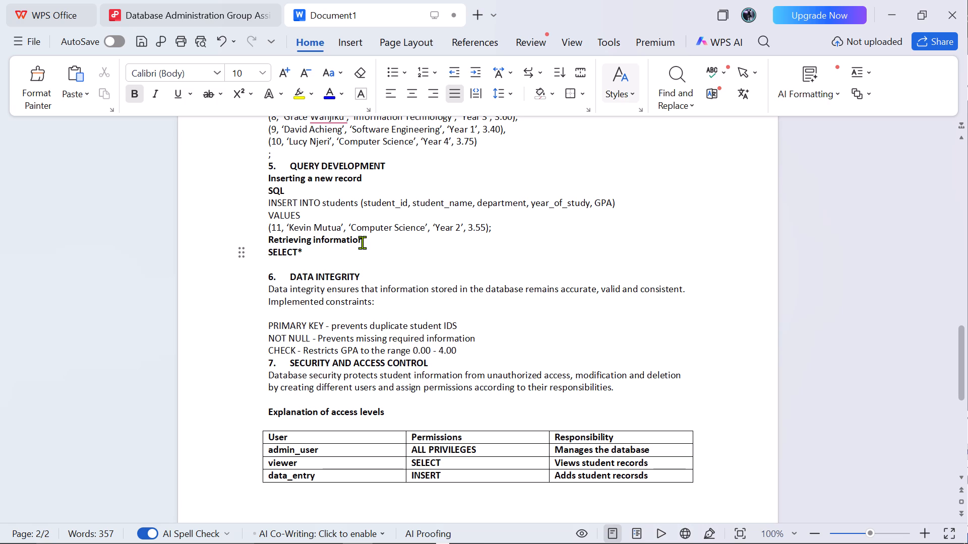
key("space")
key("Left")
key("Left")
key("space")
key("Right")
key("Right")
type("FROM")
key("space")
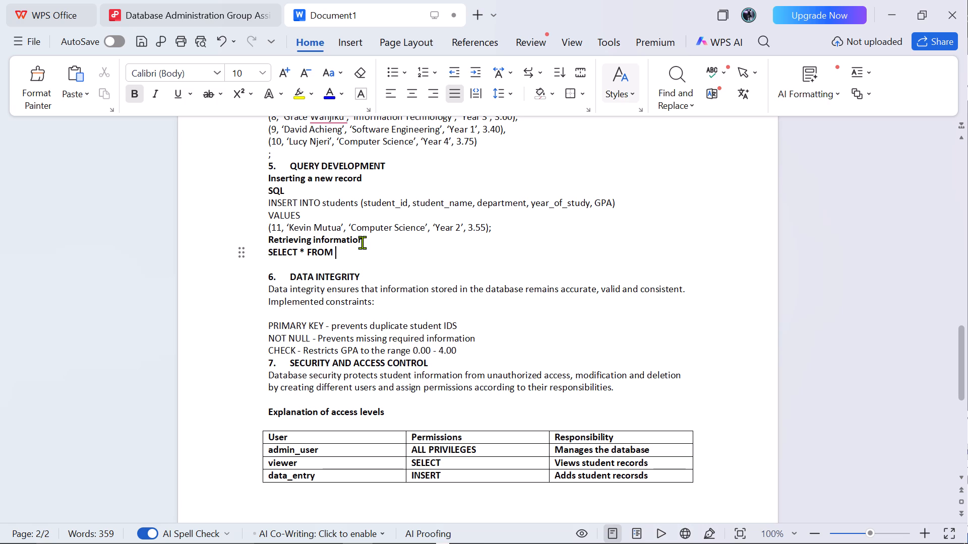
type("student")
key("s")
key("Return")
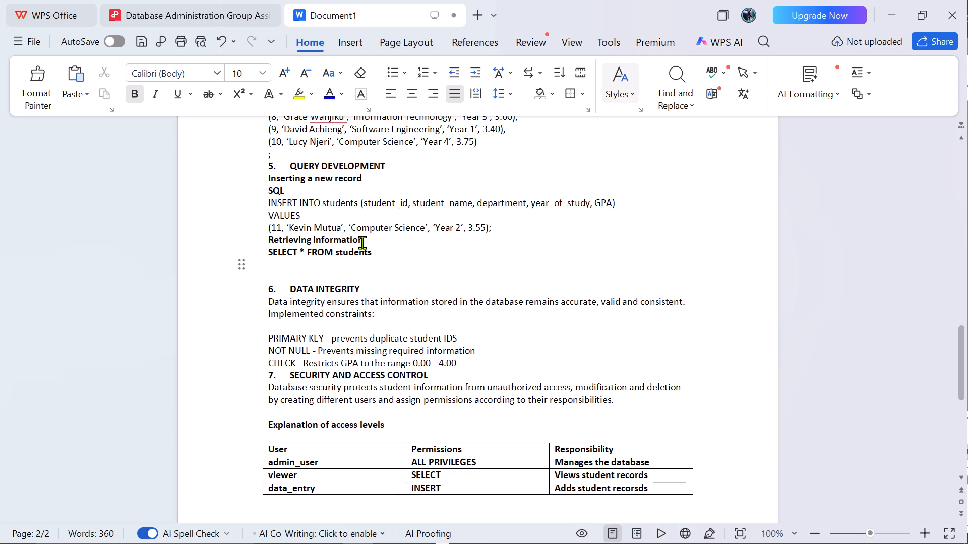
type("WHERE")
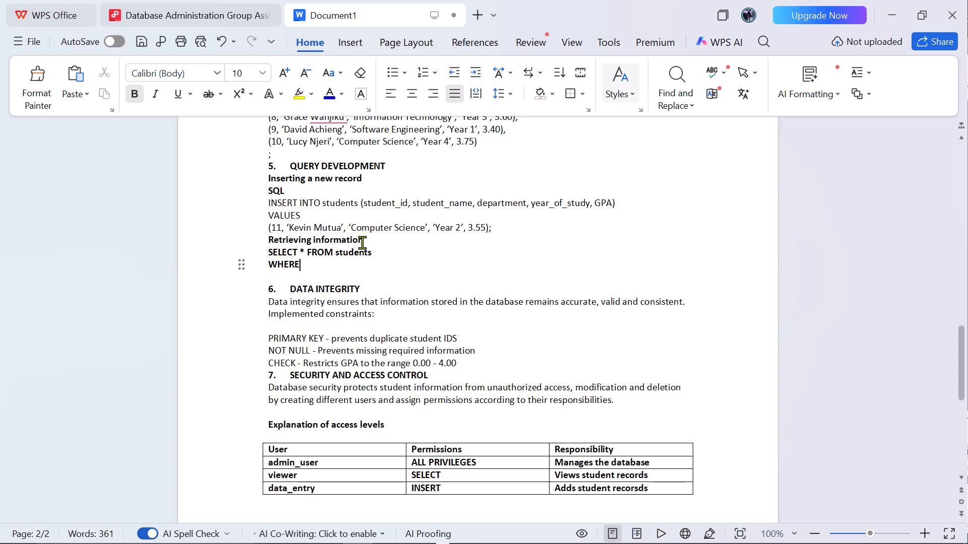
key("space")
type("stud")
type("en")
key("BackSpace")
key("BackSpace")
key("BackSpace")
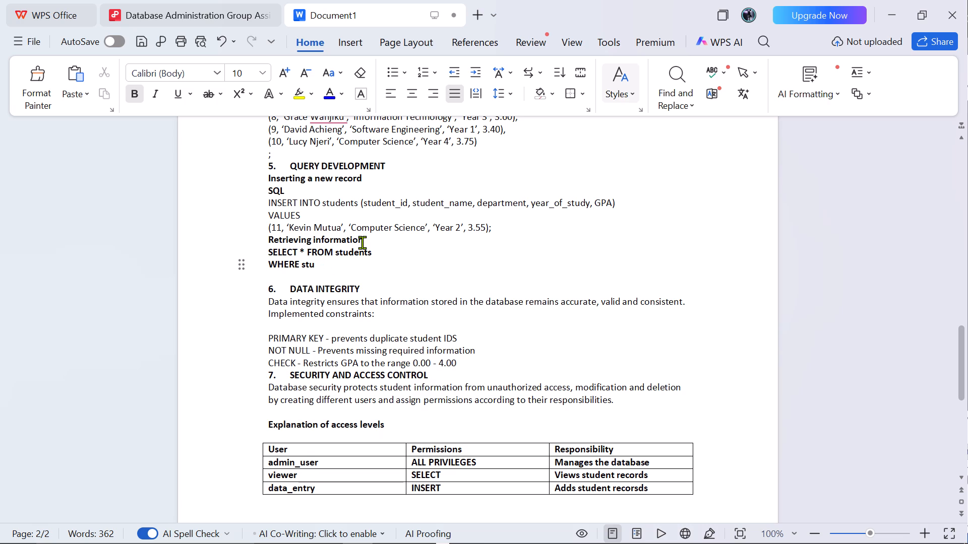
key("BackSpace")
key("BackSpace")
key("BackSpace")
Continue the WHERE clause of the SELECT query with the column name department, spelled correctly, and an equals sign.
type("deaprt")
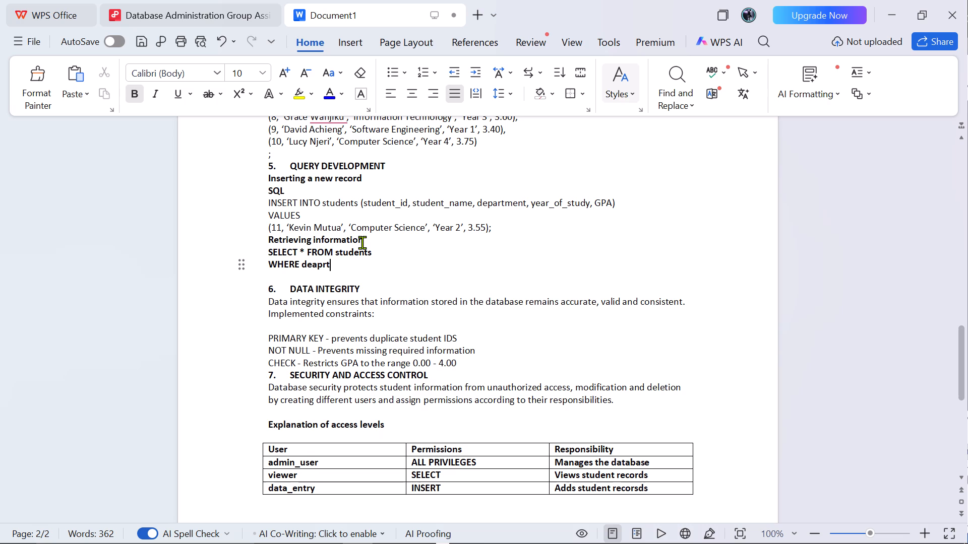
type("ment")
key("space")
type("=")
key("space")
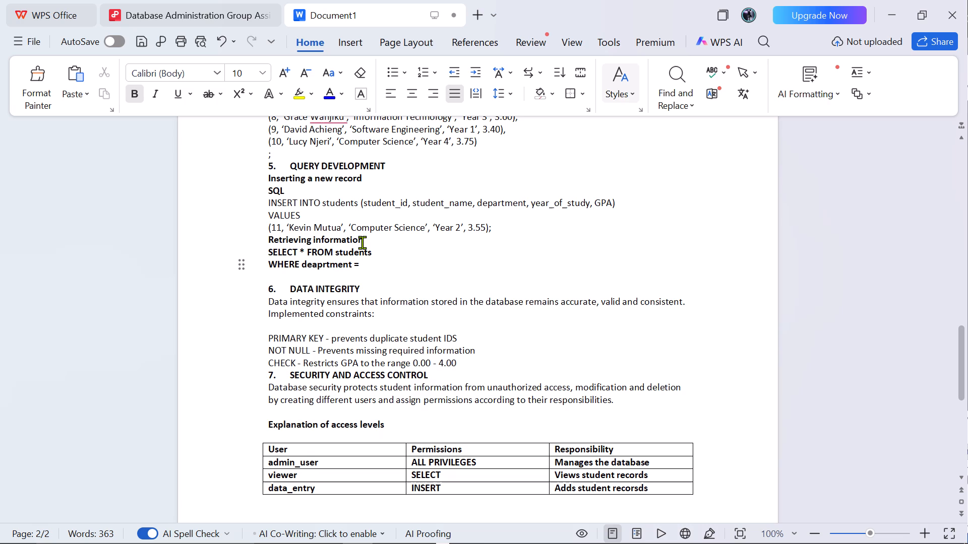
key("BackSpace")
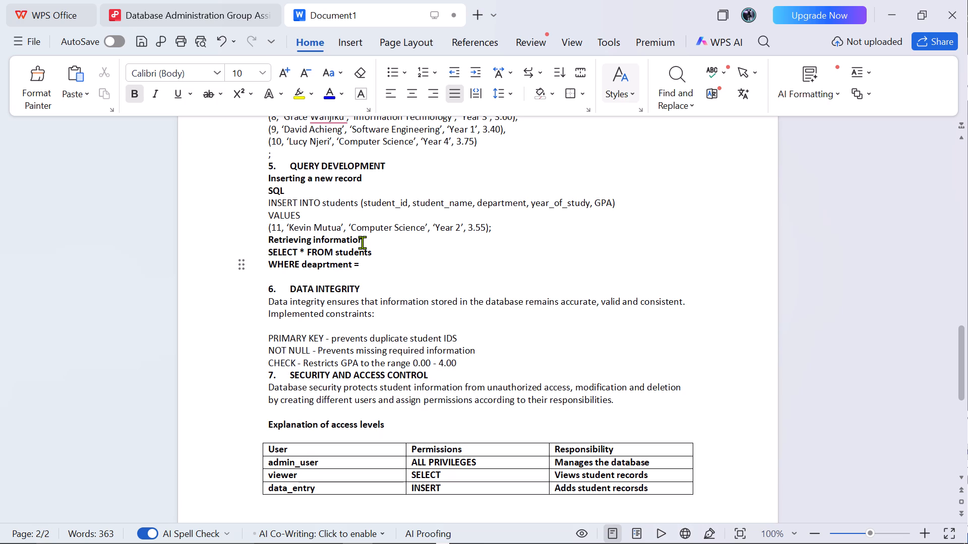
key("BackSpace")
key("BackSpace")
key("BackSpace")
key("BackSpace")
key("BackSpace")
key("BackSpace")
key("BackSpace")
key("BackSpace")
key("BackSpace")
key("BackSpace")
type("part")
type("ment")
key("space")
type("=")
key("space")
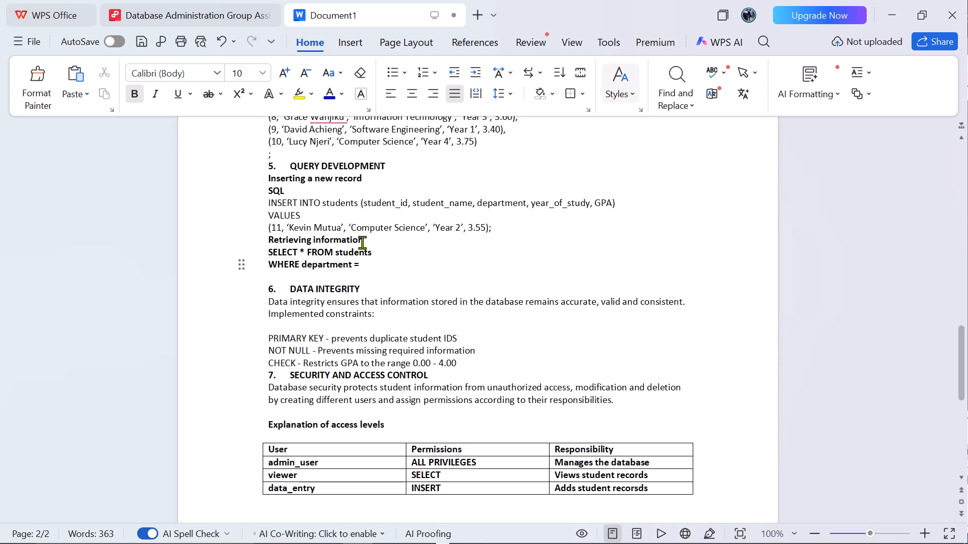
Enter 'Computer Science' in single quotes as the department value, with no trailing space inside the quotes.
type("''")
key("Left")
type("Computer Scien")
type("ce")
key("space")
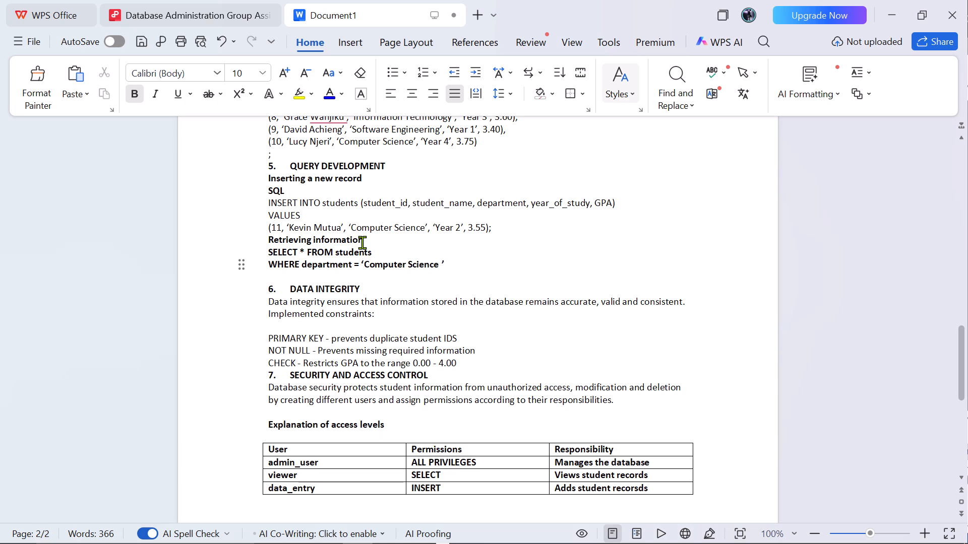
key("BackSpace")
key("Right")
Extend the WHERE clause with a second condition: AND year_of_study = 'Year 2'.
key("space")
type("AND")
key("space")
type("yaer")
key("BackSpace")
key("BackSpace")
key("BackSpace")
type("ear")
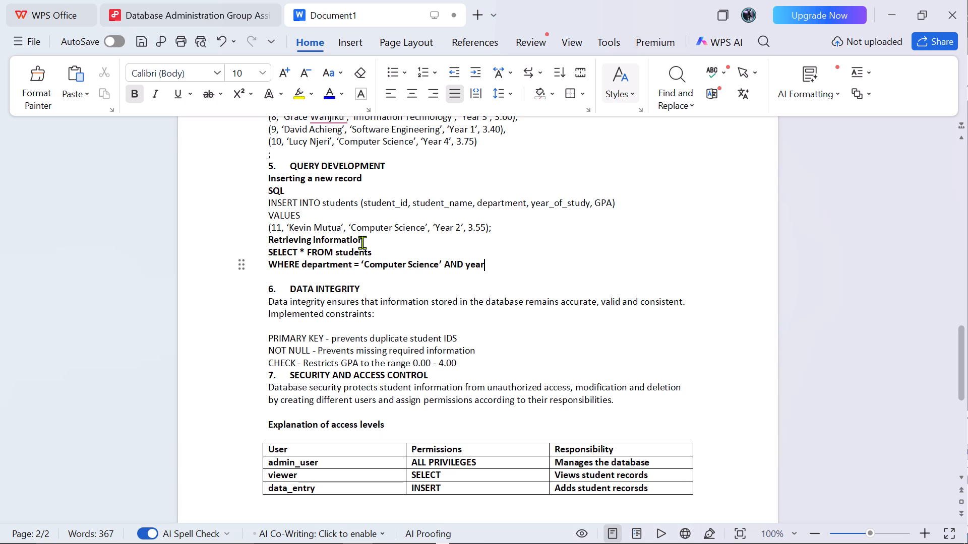
type("_of_study")
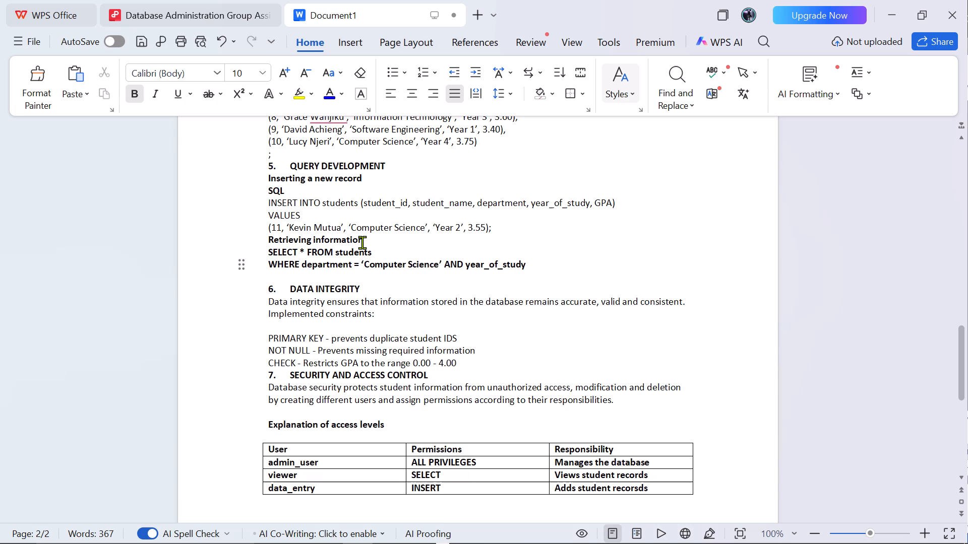
key("space")
type("=")
key("space")
key("apostrophe")
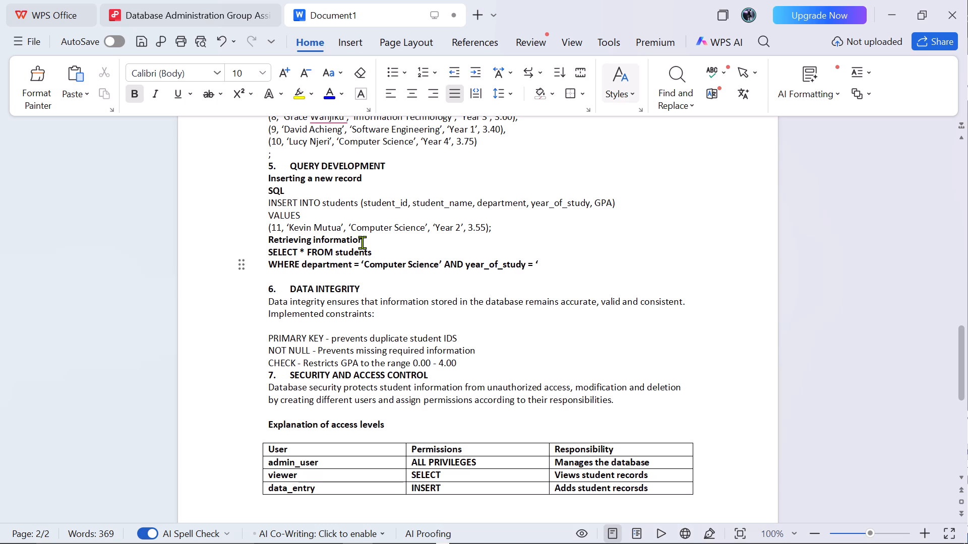
type("Year")
key("space")
type("2")
key("apostrophe")
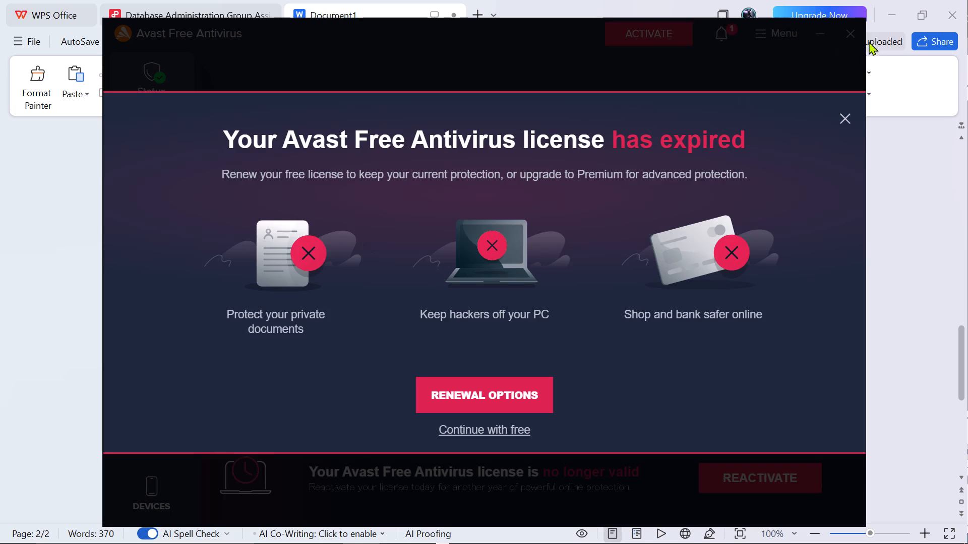
Dismiss the Avast licence renewal notice and close the antivirus window to get back to Document1.
left_click(844, 109)
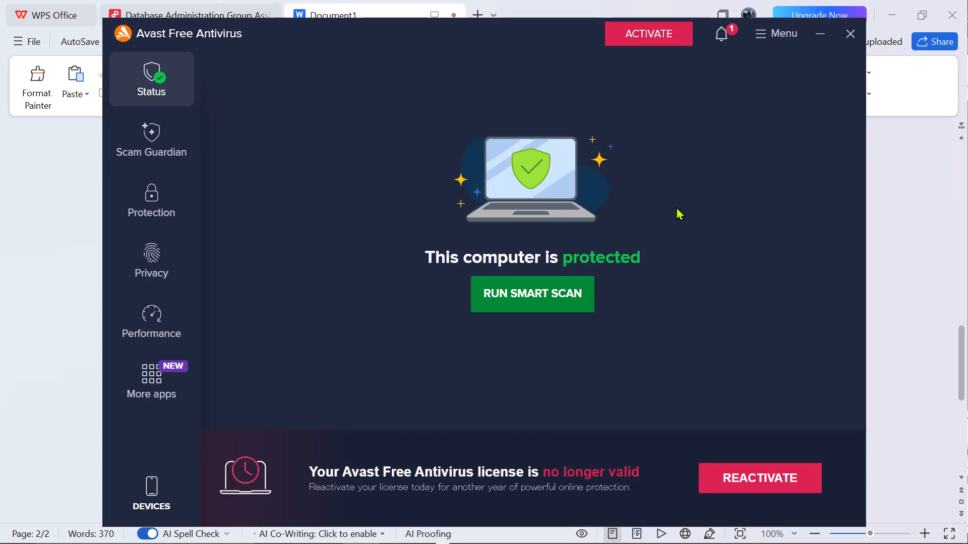
left_click(856, 38)
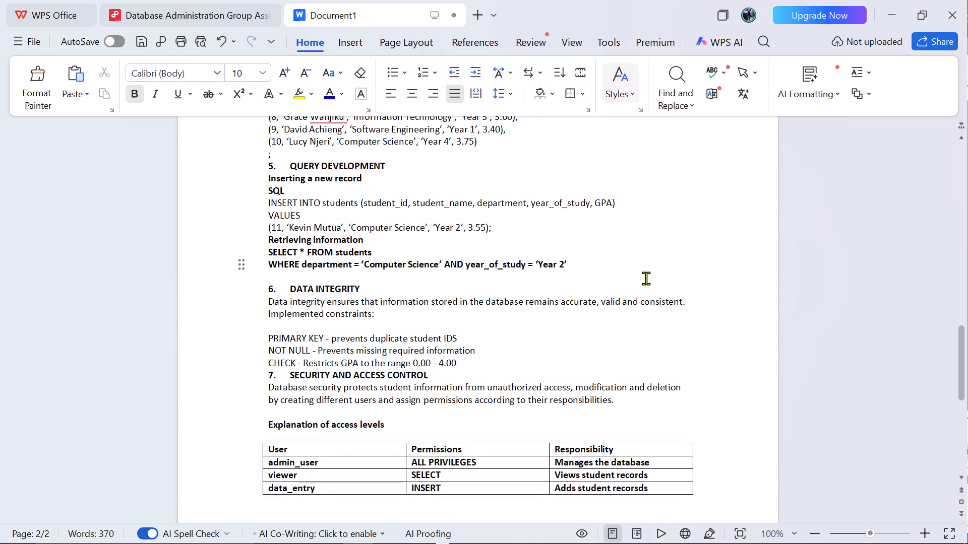
End the SELECT query with a semicolon after 'Year 2'.
key("semicolon")
Insert a blank line between the INSERT statement for record 11 and the 'Retrieving information' subheading.
left_click(527, 224)
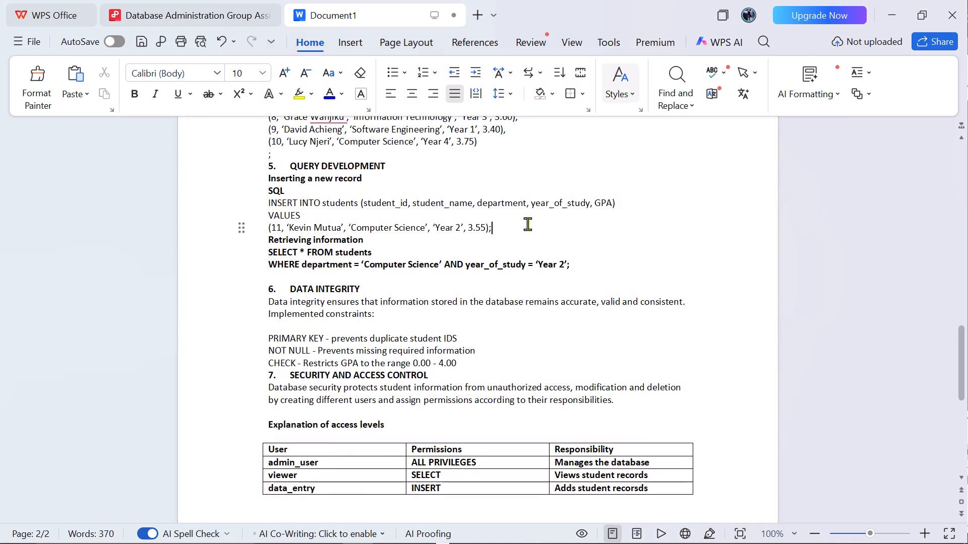
key("Return")
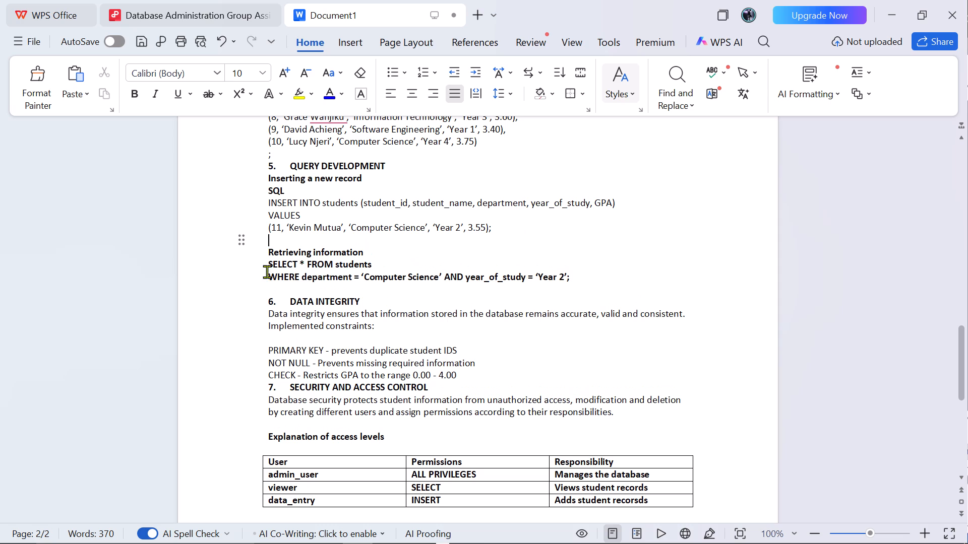
Remove the bold formatting from the two SELECT query lines under 'Retrieving information'.
left_click_drag(269, 269, 606, 274)
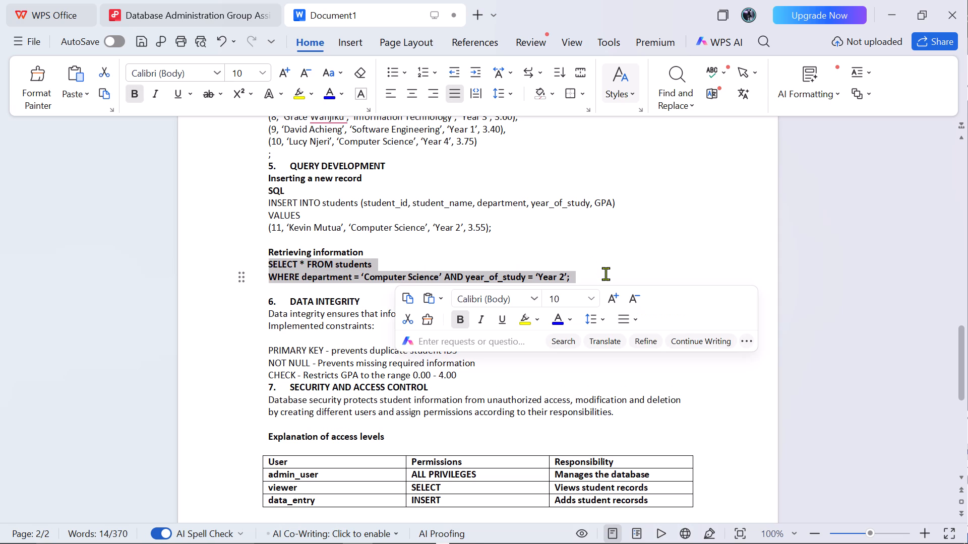
left_click(462, 320)
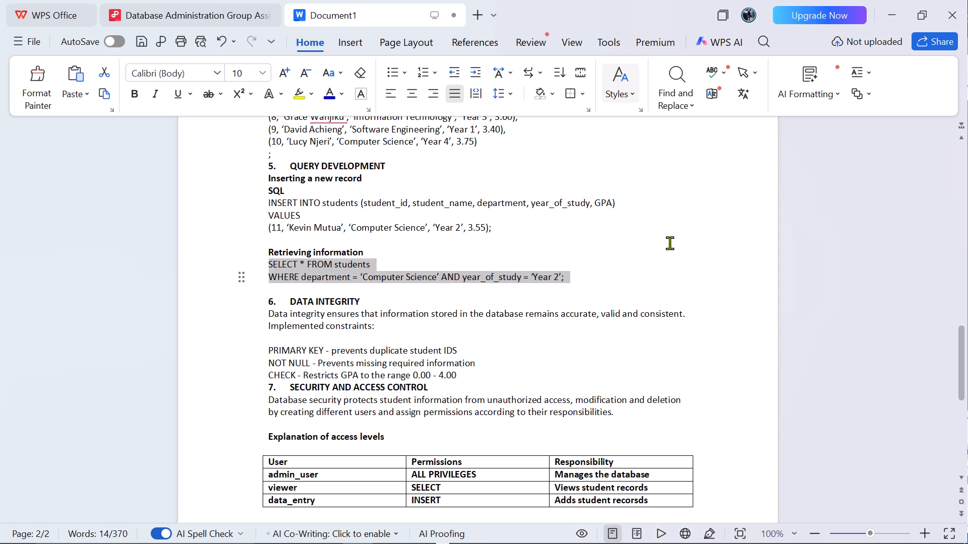
left_click(670, 243)
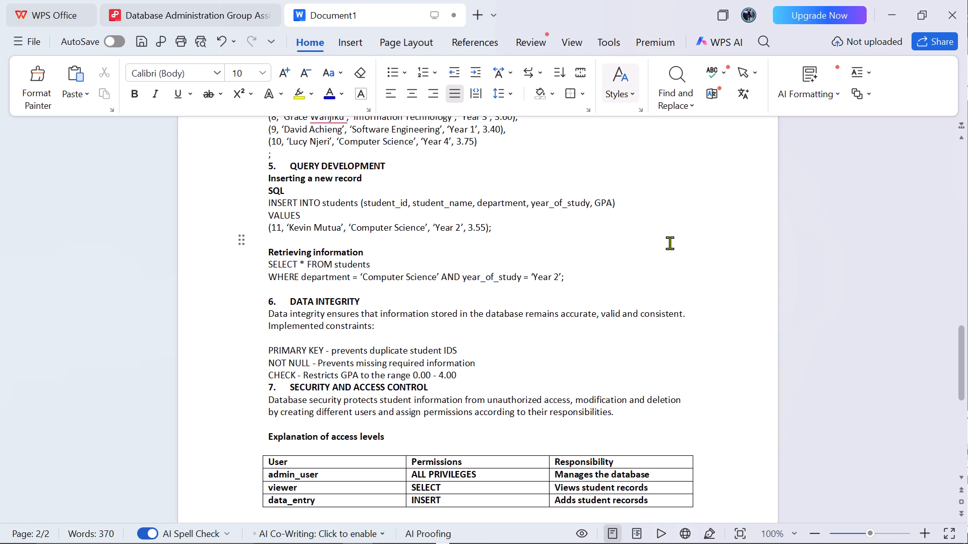
Check the assignment brief's query list, then add a bold 'Updating student information' subheading below the SELECT query, separated by a blank line.
left_click(194, 0)
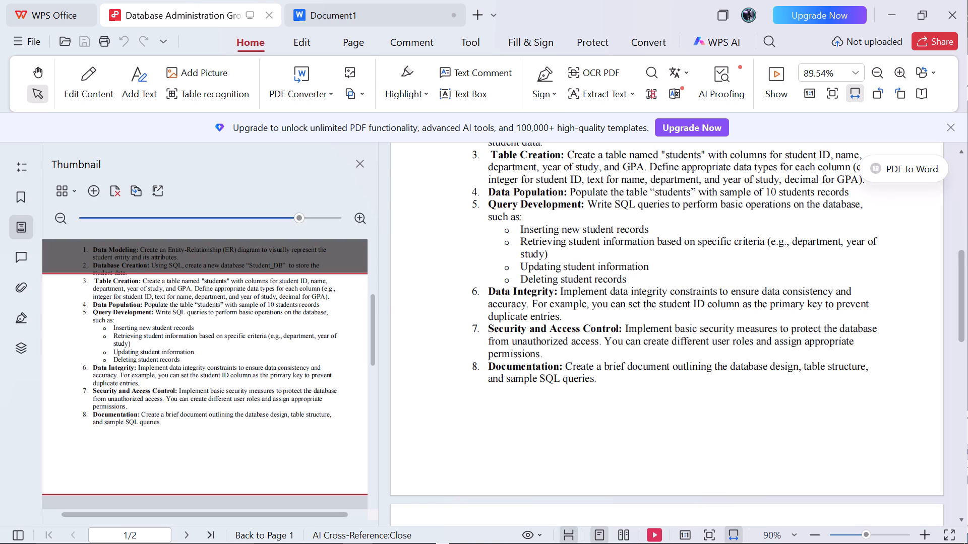
left_click(342, 0)
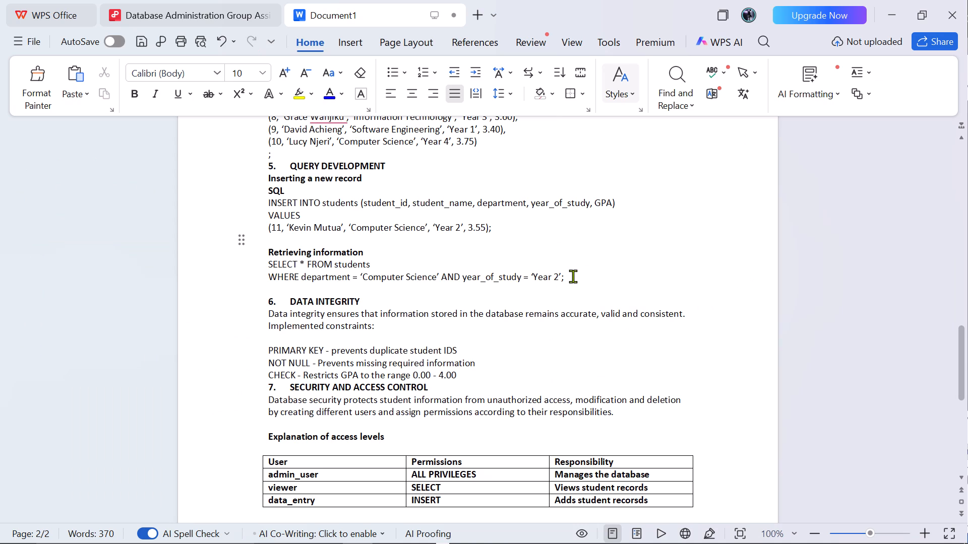
left_click(573, 278)
key("Return")
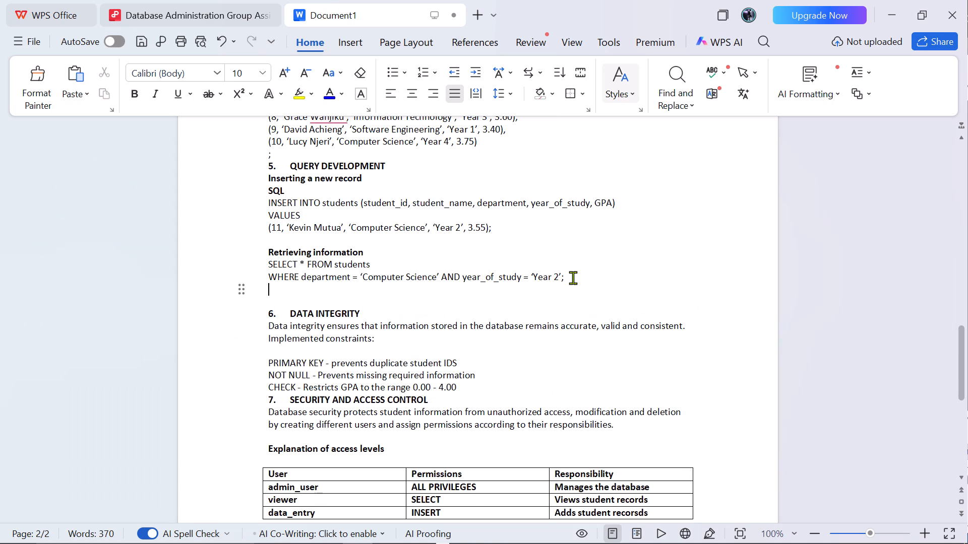
key("Return")
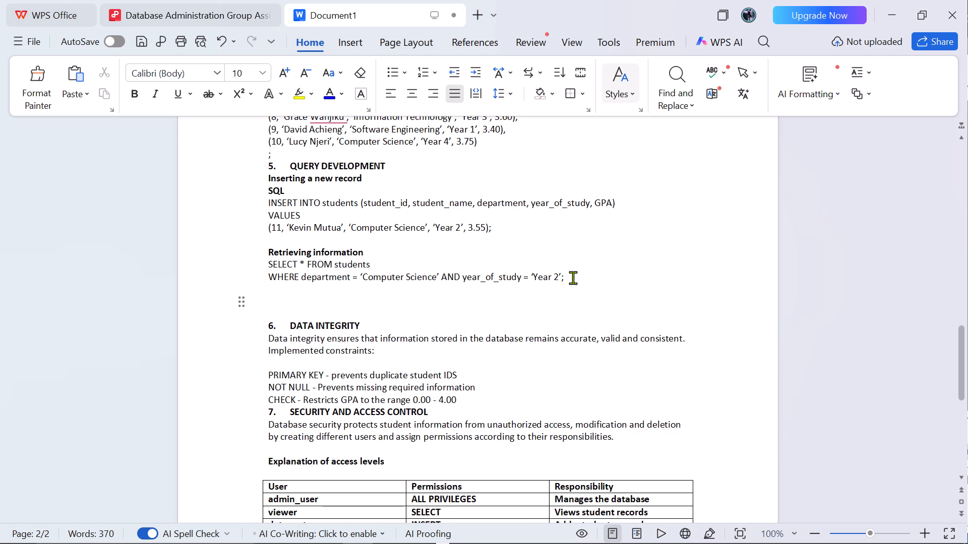
key("ctrl+b")
key("shift+u")
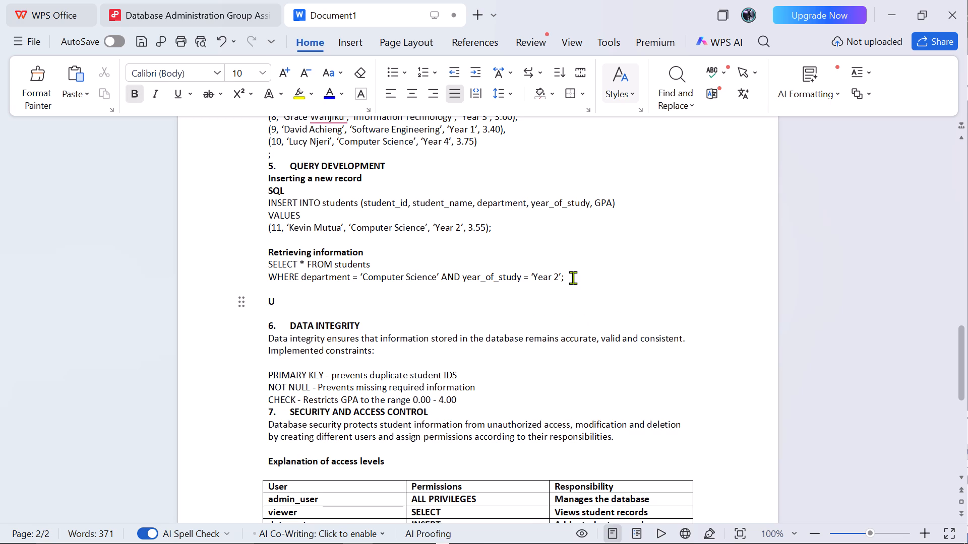
key("p")
type("dati")
type("ng")
key("space")
type("student")
key("space")
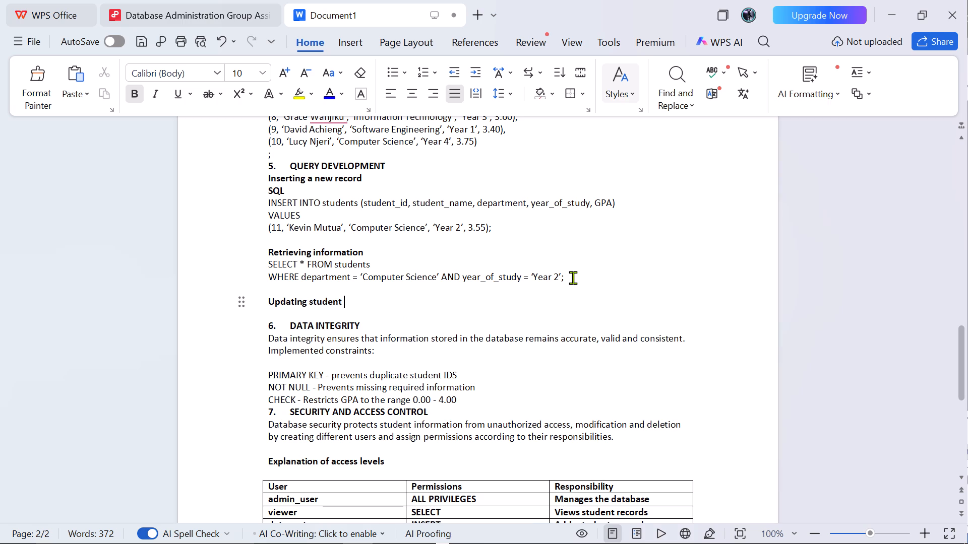
type("information")
key("Return")
key("ctrl+b")
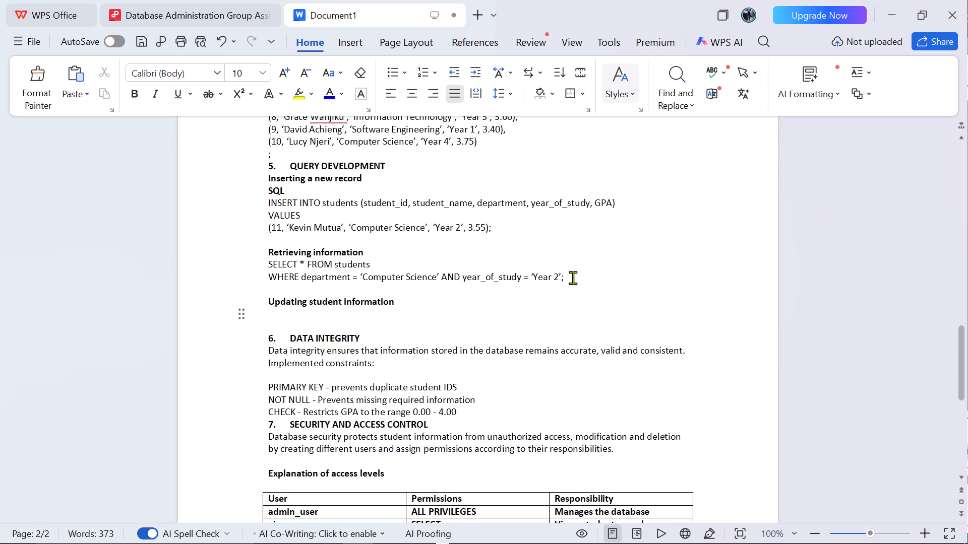
Copy the bold 'SQL' label from 'Inserting a new record' to beneath the 'Retrieving information' and 'Updating student information' subheadings.
left_click_drag(297, 192, 269, 190)
key("ctrl+c")
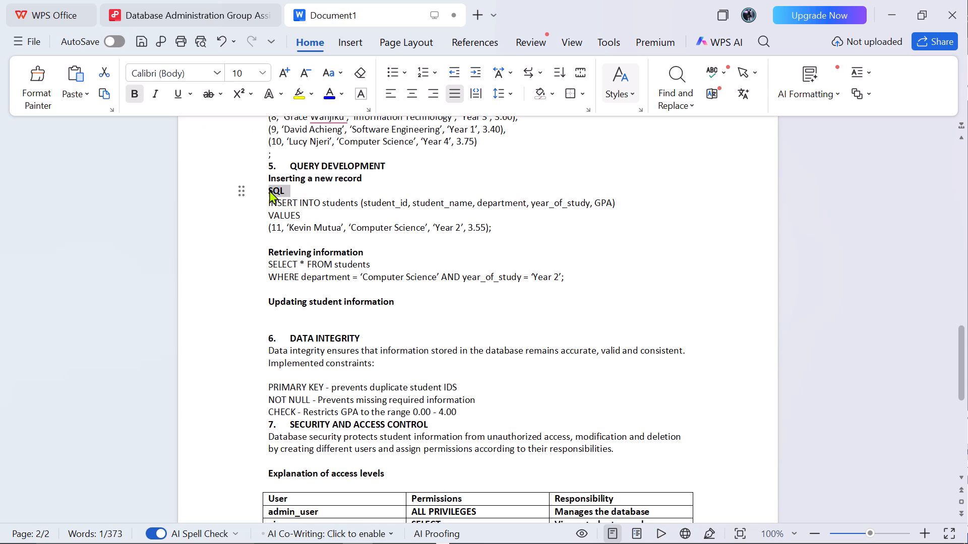
left_click(370, 254)
key("Return")
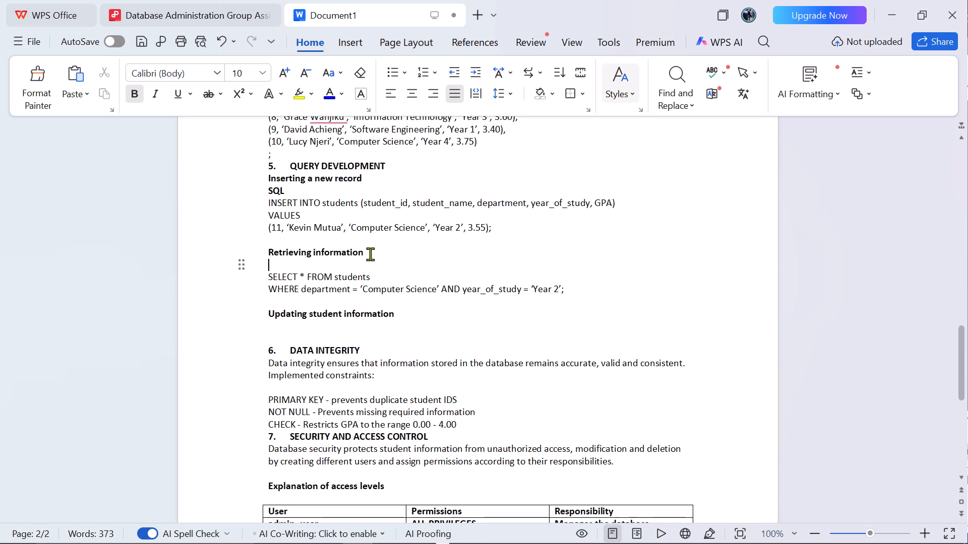
key("ctrl+v")
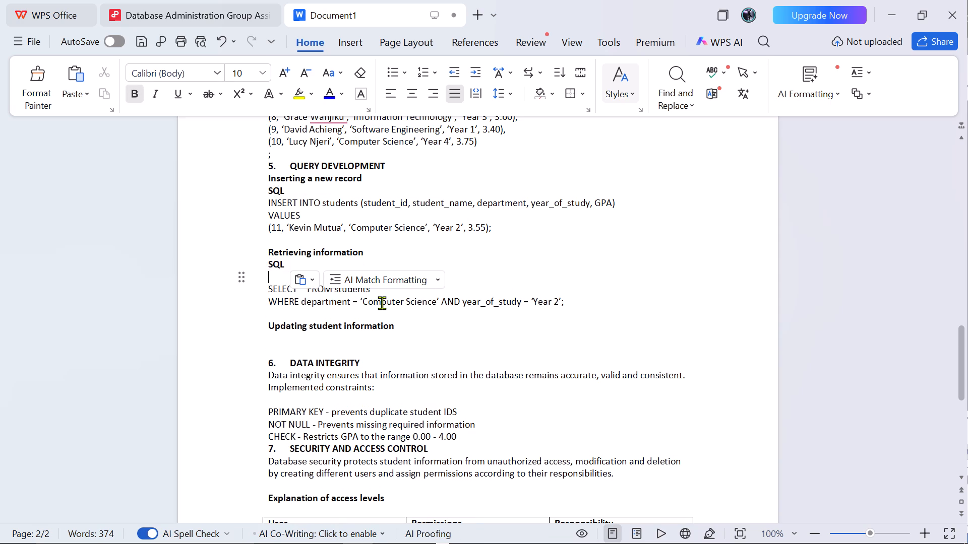
key("BackSpace")
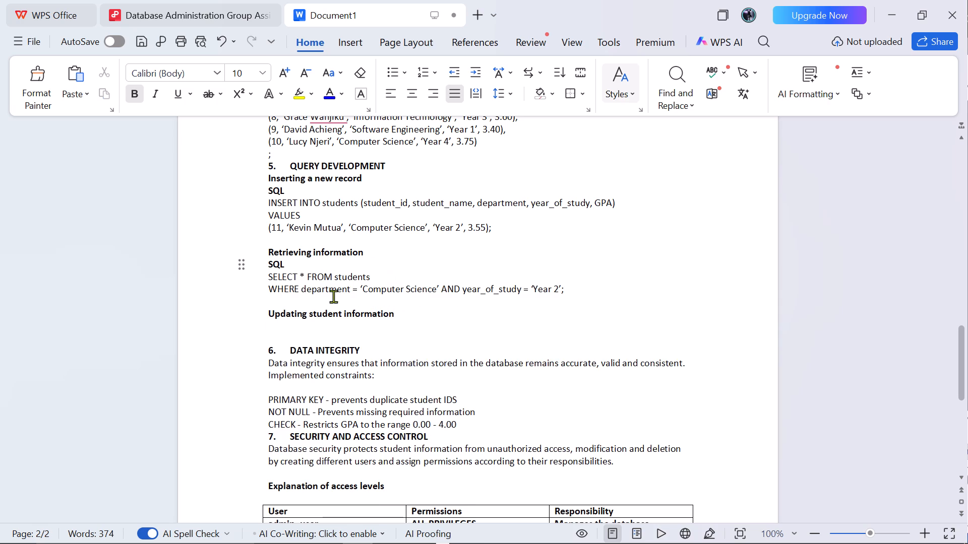
left_click(285, 324)
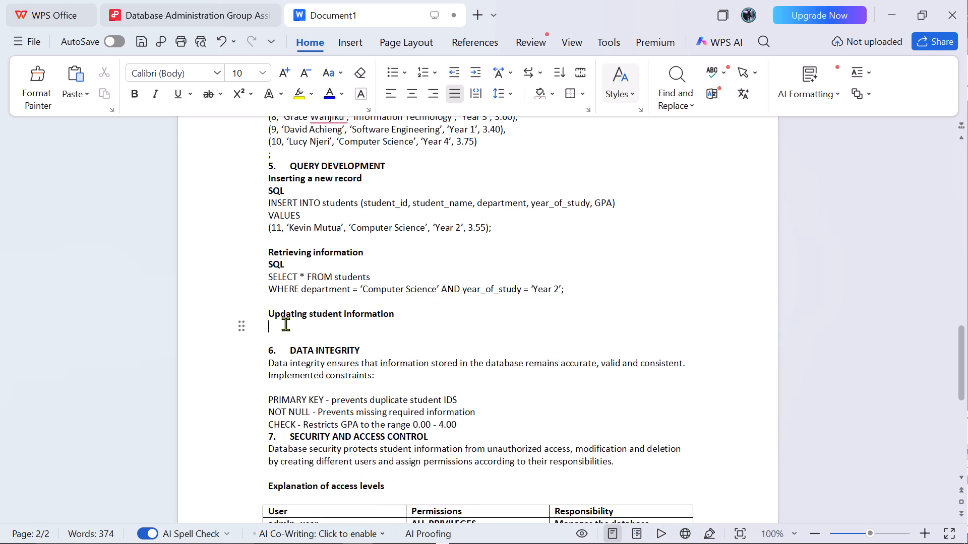
key("ctrl+v")
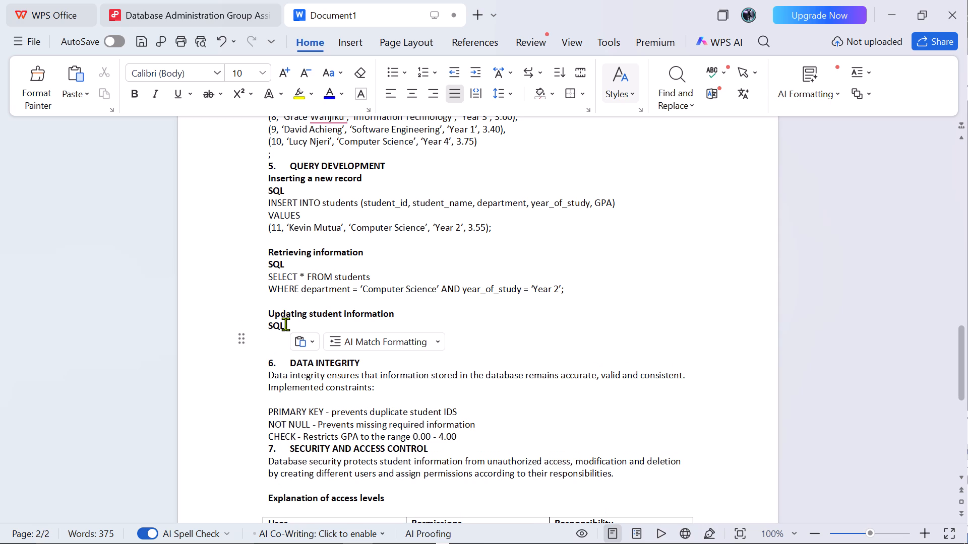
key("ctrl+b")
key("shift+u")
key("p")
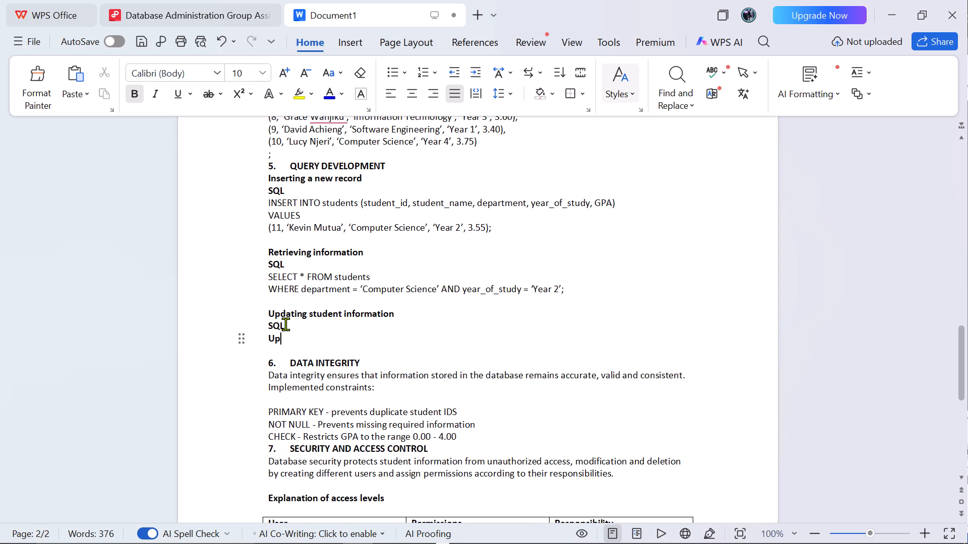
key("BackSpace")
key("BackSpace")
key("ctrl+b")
Write 'UPDATE students' in regular weight under the SQL label of 'Updating student information'.
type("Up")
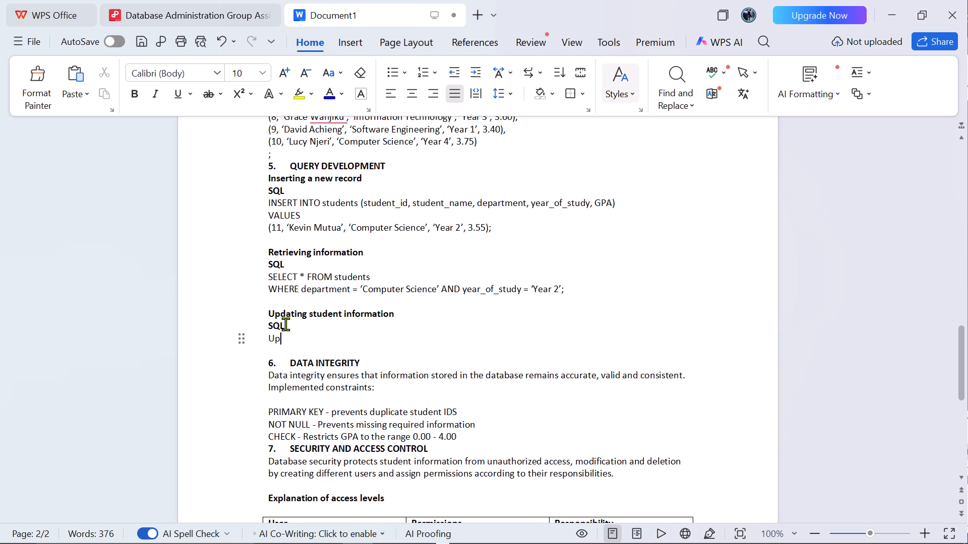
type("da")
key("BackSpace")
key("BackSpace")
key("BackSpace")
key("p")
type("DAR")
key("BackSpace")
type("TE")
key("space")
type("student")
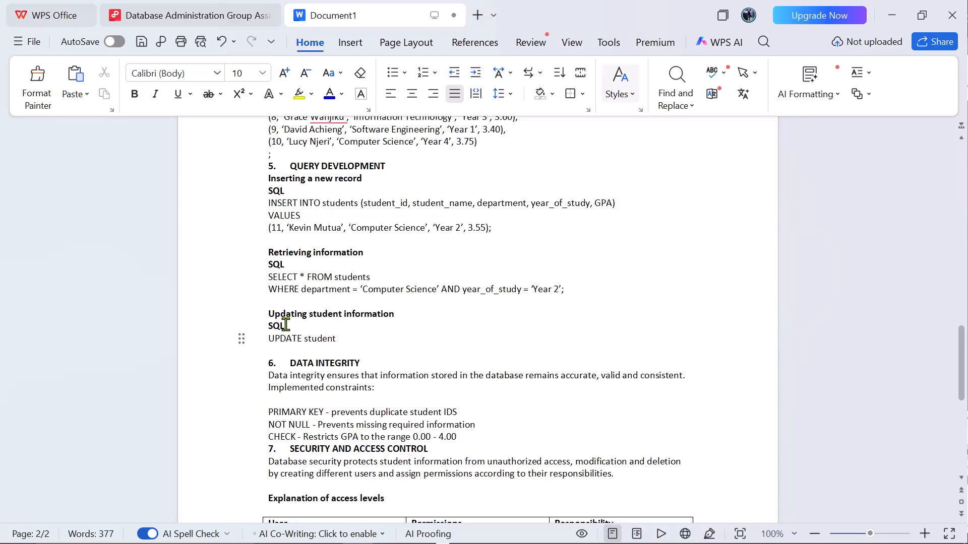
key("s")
Add the line 'SET GPA = 3.80' below 'UPDATE students'.
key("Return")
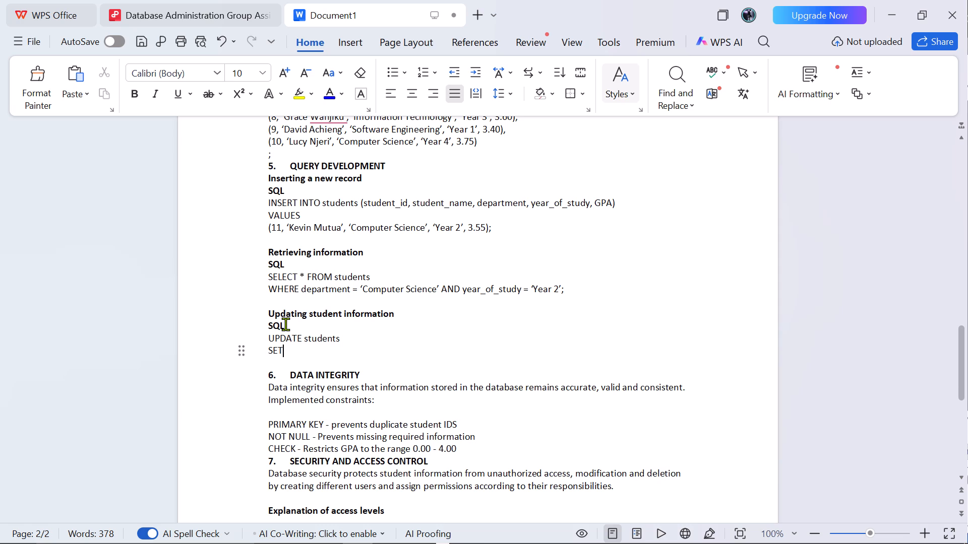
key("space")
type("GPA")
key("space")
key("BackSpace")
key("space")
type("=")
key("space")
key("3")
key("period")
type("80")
Complete the UPDATE query with the line 'WHERE student_id = 11;' below 'SET GPA = 3.80'.
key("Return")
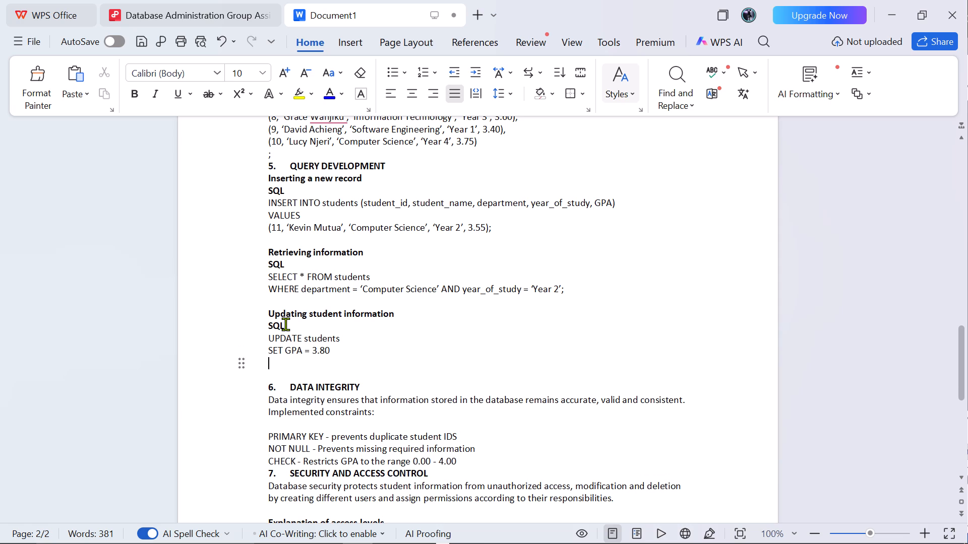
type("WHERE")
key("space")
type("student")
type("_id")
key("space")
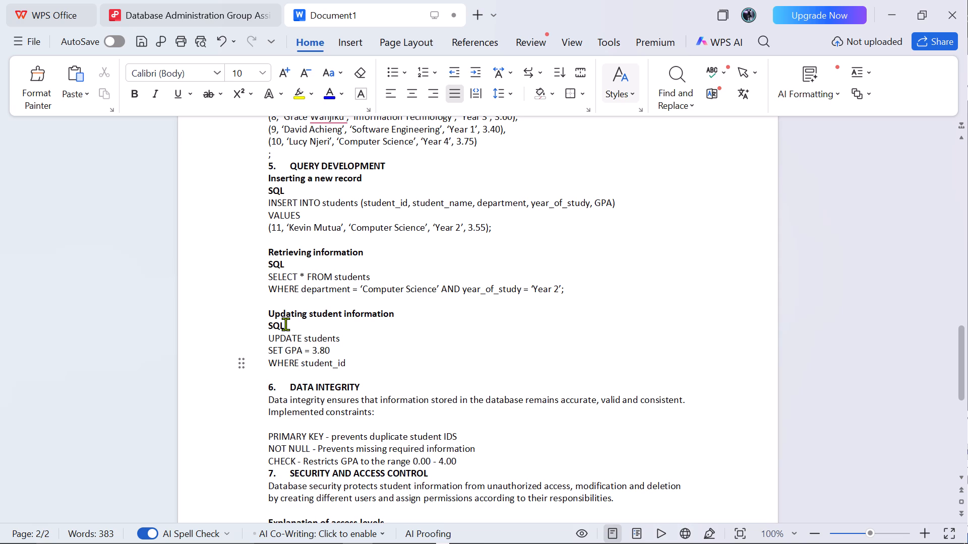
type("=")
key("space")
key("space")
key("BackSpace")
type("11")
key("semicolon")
Add a bold 'Deleting student records' subheading below the UPDATE query after a blank line, with the copied 'SQL' label beneath it.
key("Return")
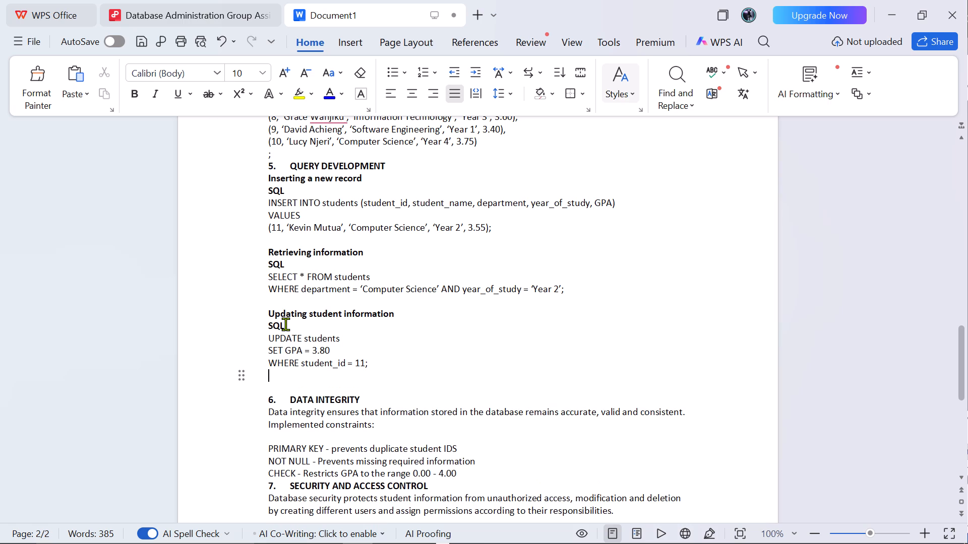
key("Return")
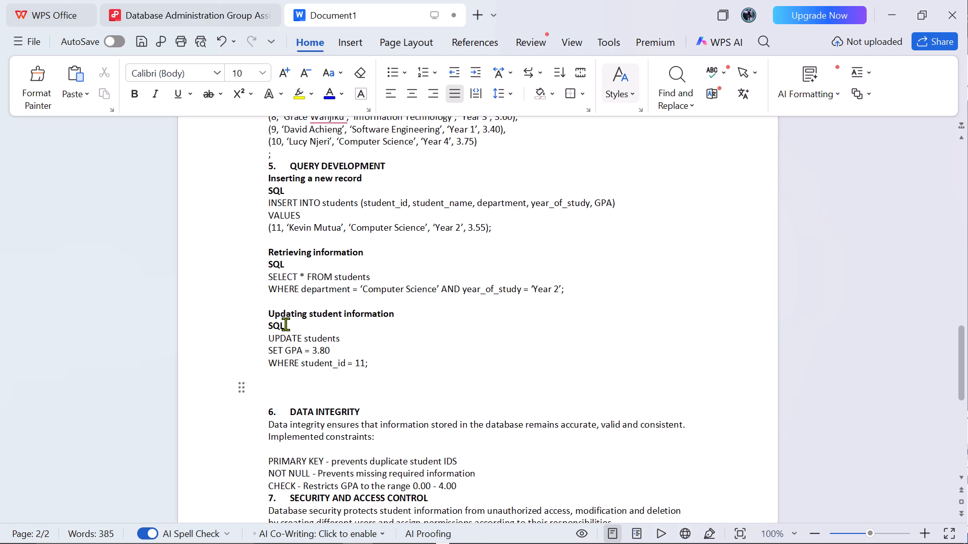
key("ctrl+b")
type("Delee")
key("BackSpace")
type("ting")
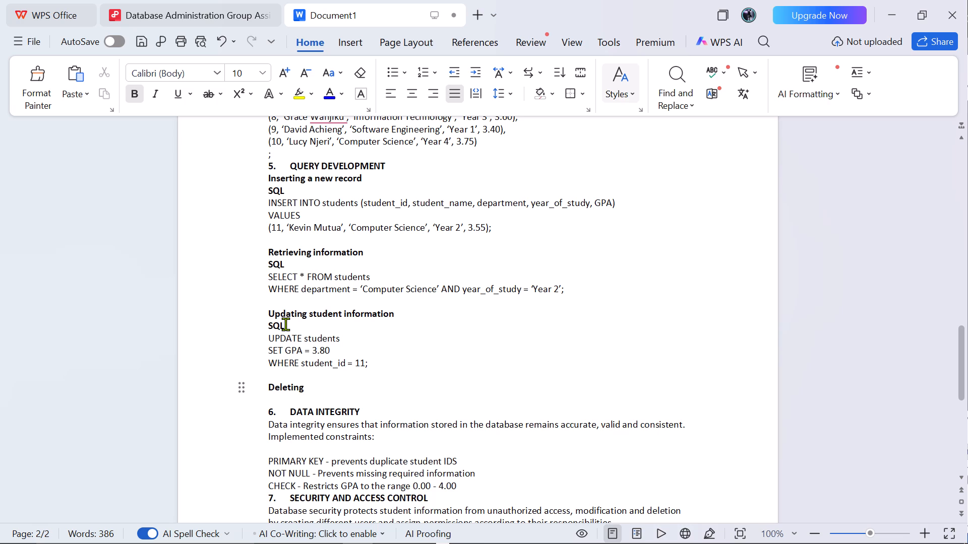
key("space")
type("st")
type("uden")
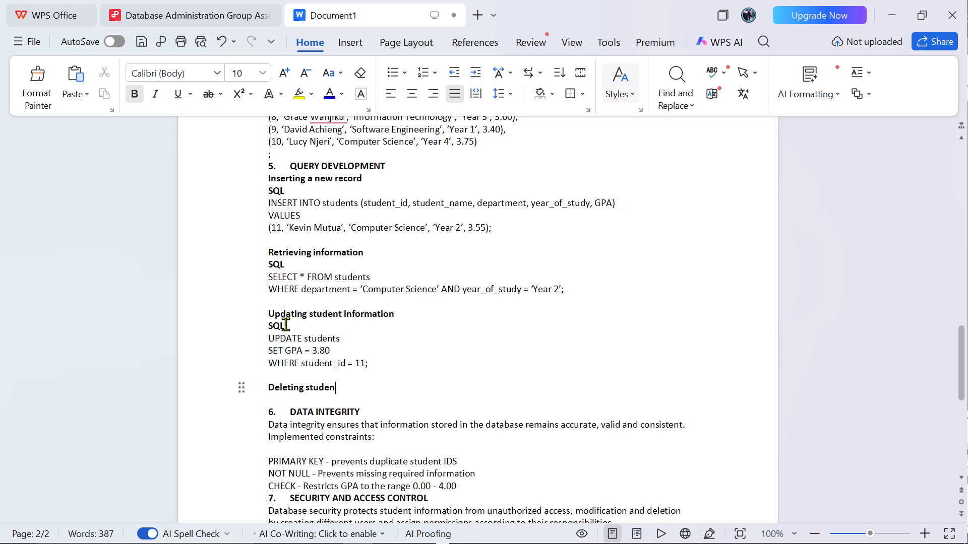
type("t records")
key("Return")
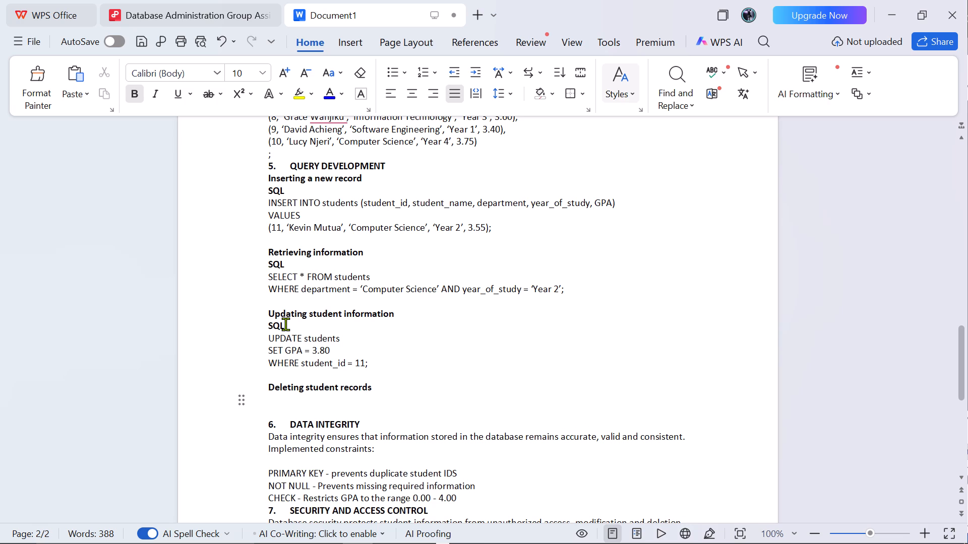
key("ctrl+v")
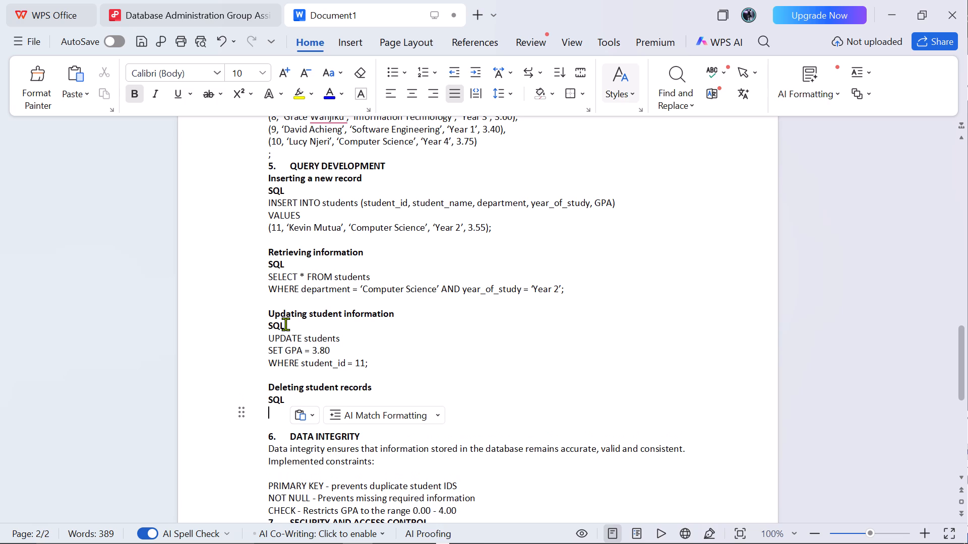
Write 'DELETE FROM students' in regular weight under the SQL label of 'Deleting student records'.
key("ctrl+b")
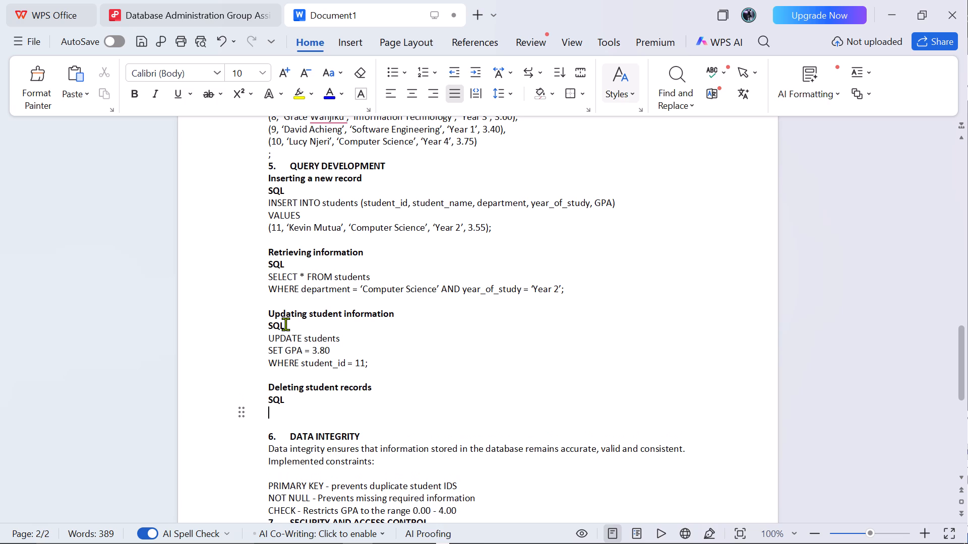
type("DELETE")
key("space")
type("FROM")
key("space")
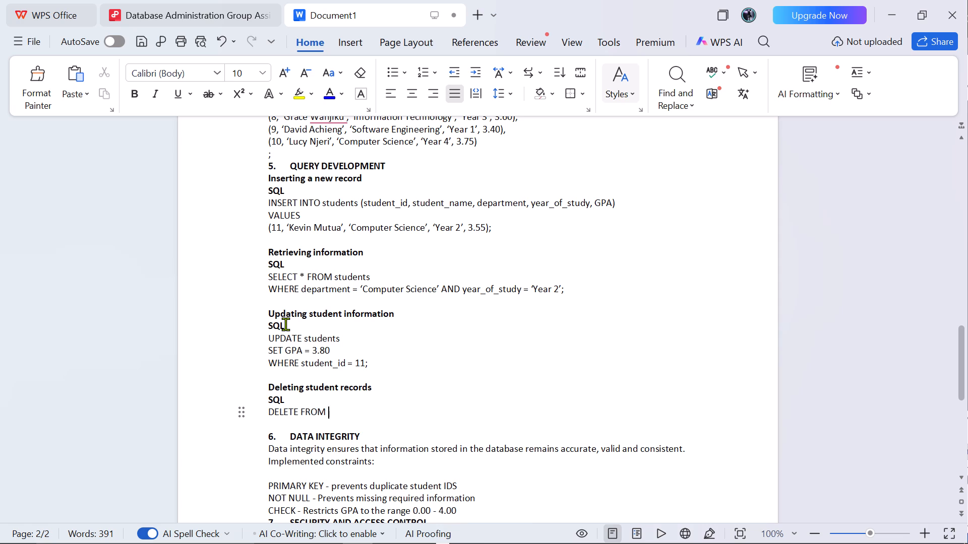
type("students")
Add the line 'WHERE student_id = 11' below 'DELETE FROM students'.
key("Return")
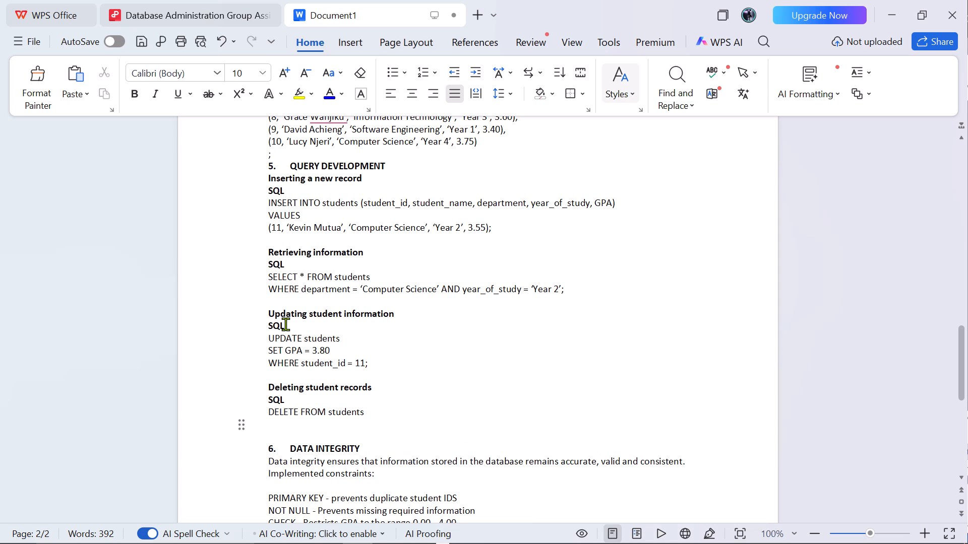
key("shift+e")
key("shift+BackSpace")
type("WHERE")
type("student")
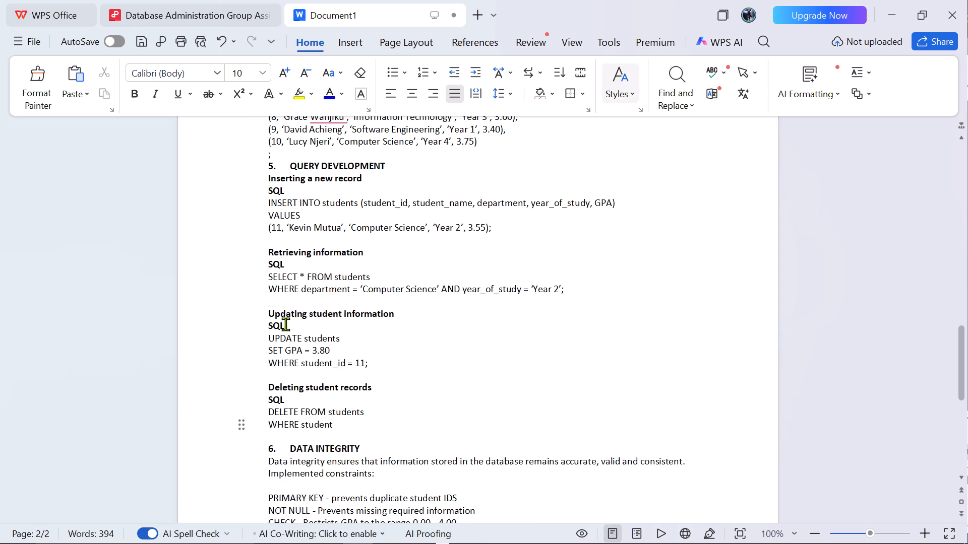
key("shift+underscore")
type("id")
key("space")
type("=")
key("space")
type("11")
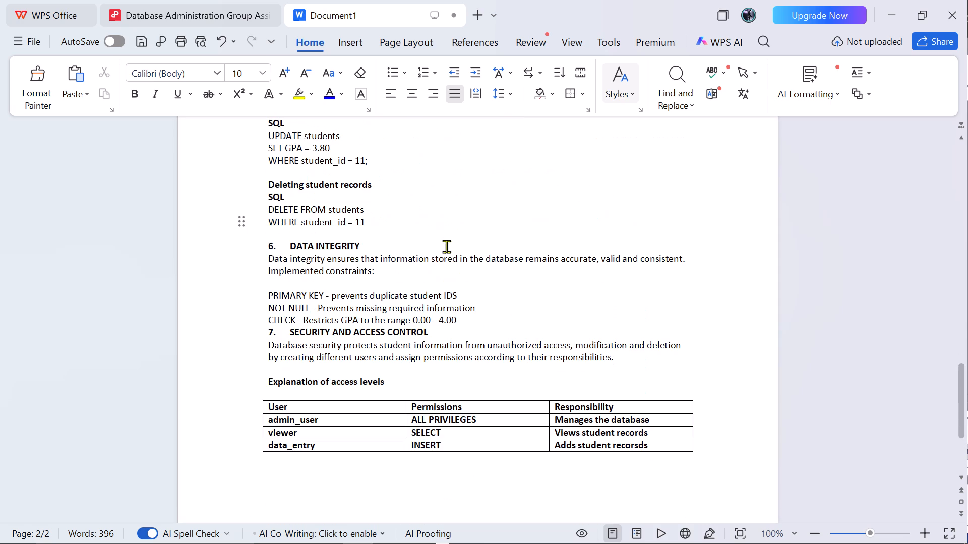
Insert a blank line between the CHECK constraint line and the 'SECURITY AND ACCESS CONTROL' heading.
left_click(482, 324)
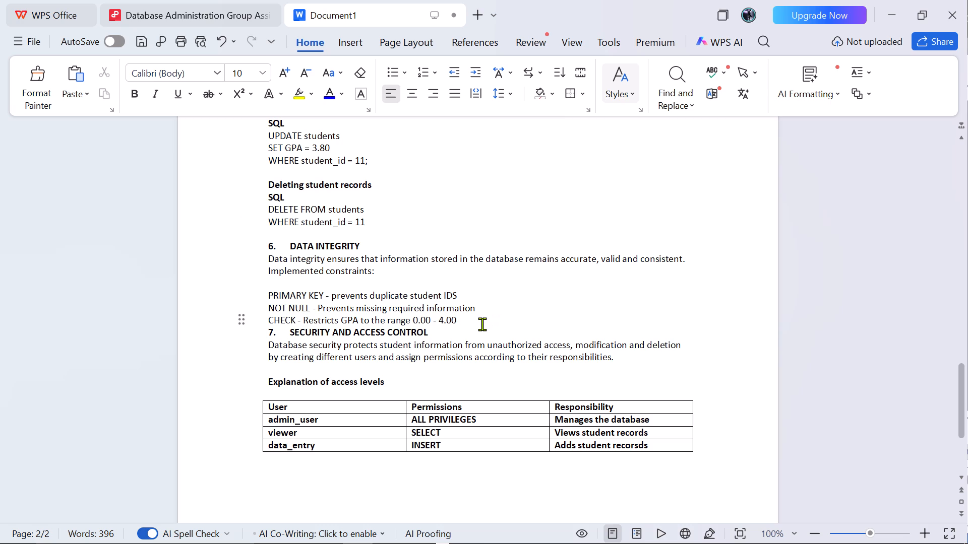
key("Return")
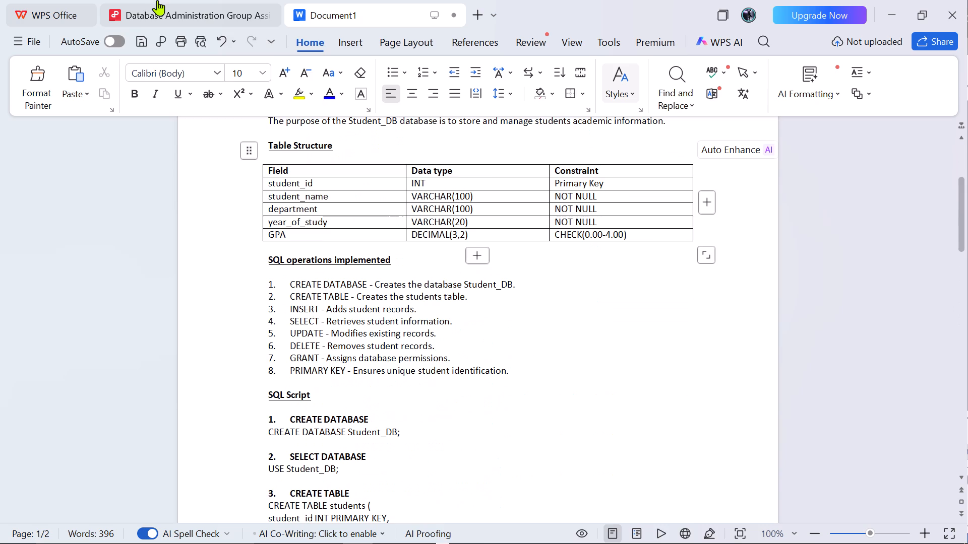
Check the numbered task list in the assignment brief PDF, and return to the report document.
left_click(153, 0)
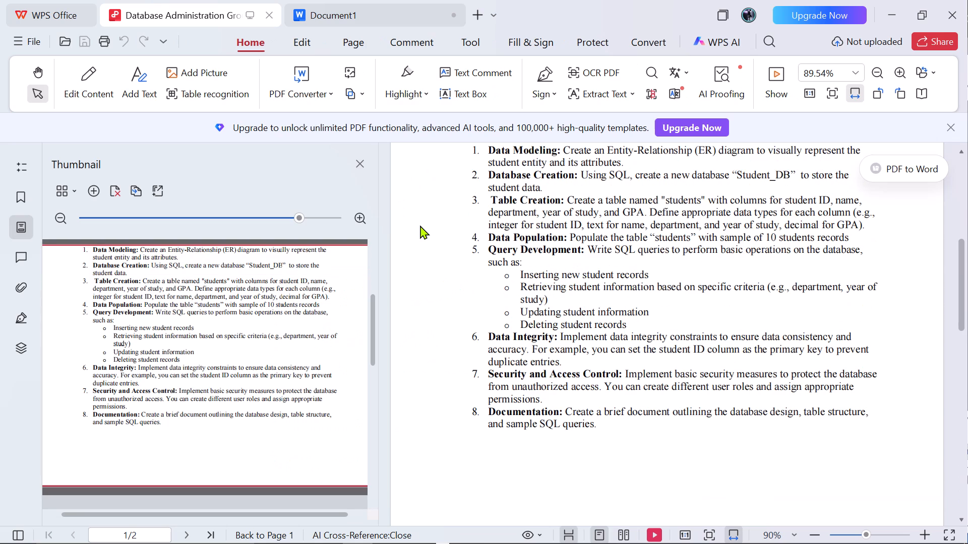
left_click(324, 0)
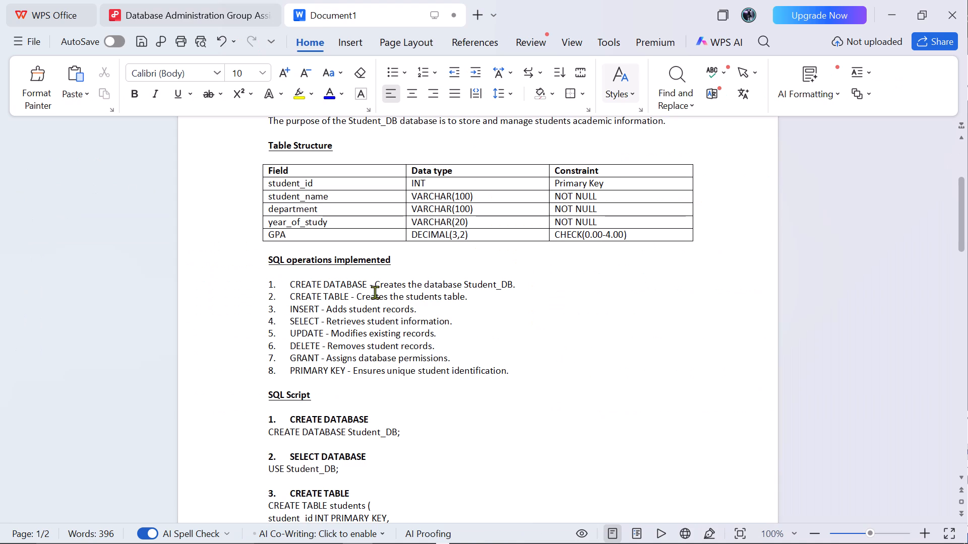
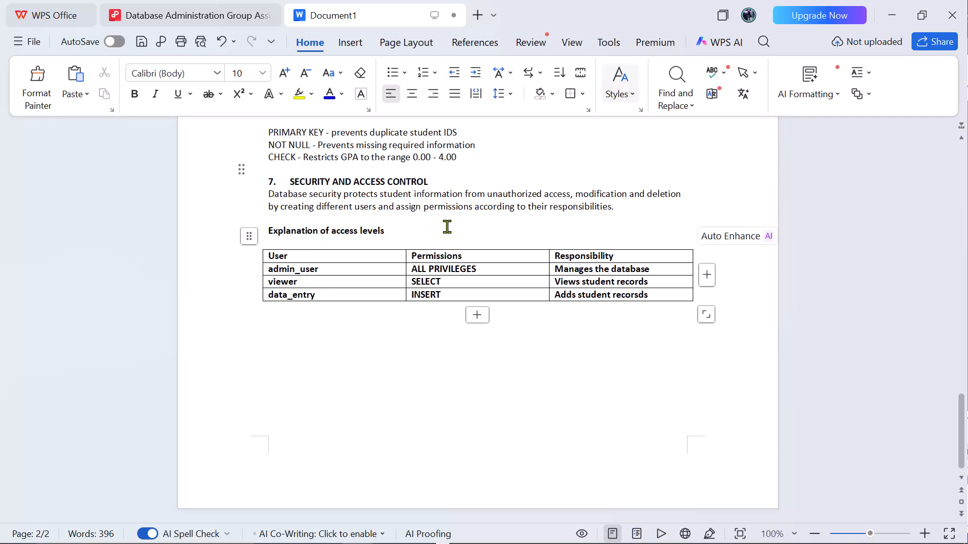
Add the bold subheading 'Creating users' between the security paragraph and 'Explanation of access levels', with blank lines below it.
left_click(445, 222)
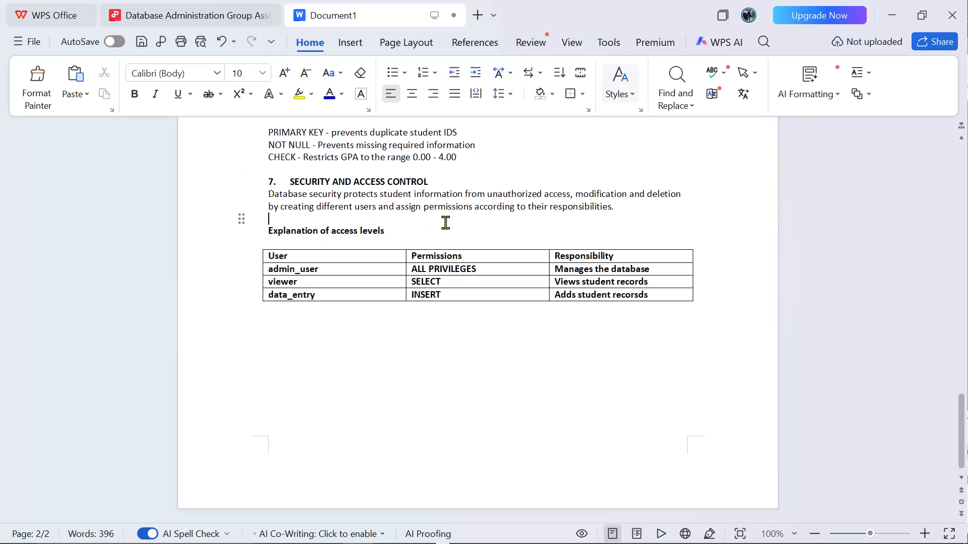
key("Return")
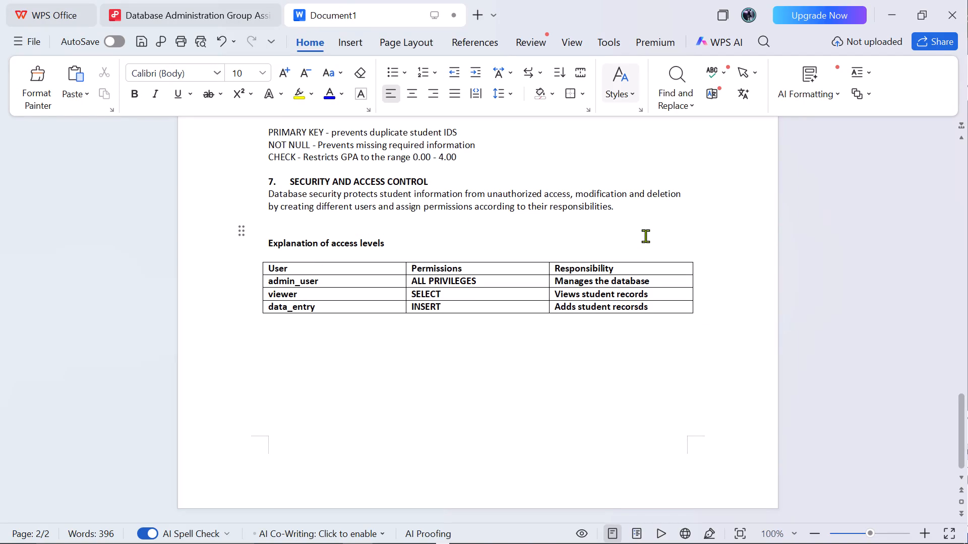
key("ctrl+b")
type("Creating")
key("space")
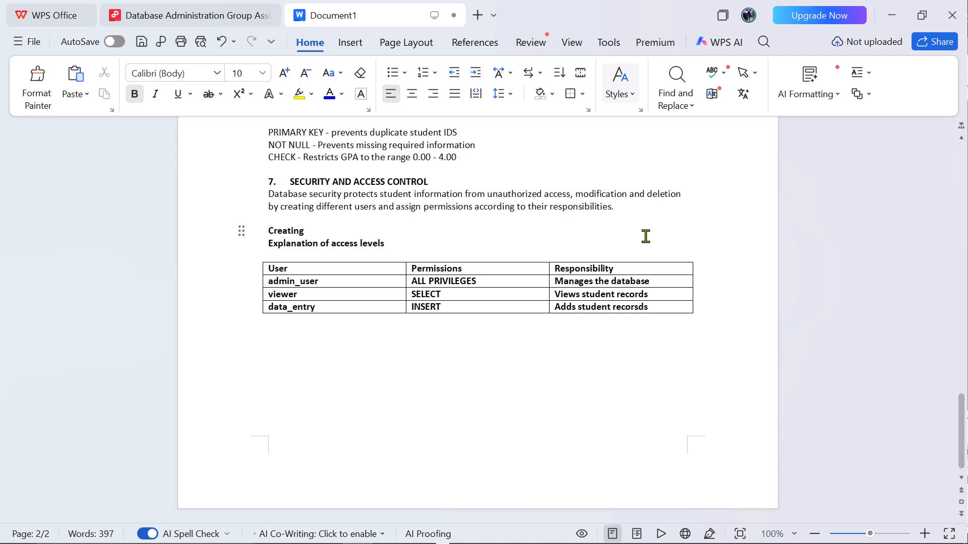
type("usesr")
key("BackSpace")
key("BackSpace")
type("rs")
key("Return")
key("Return")
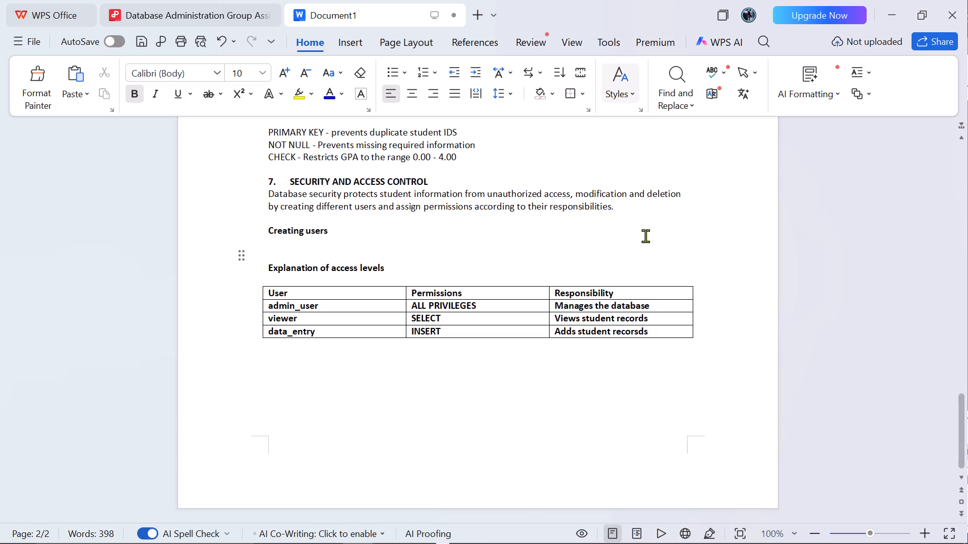
Write the bold label 'Administrator' directly under 'Creating users', followed by a blank line.
key("Up")
type("AD")
key("BackSpace")
type("dmi")
type("nistara")
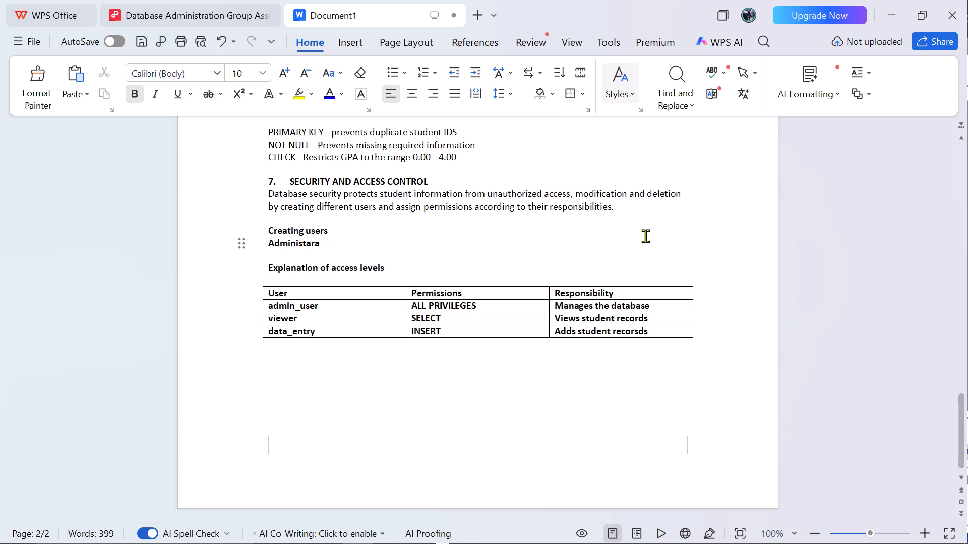
key("BackSpace")
key("BackSpace")
key("BackSpace")
type("rato")
key("r")
key("Return")
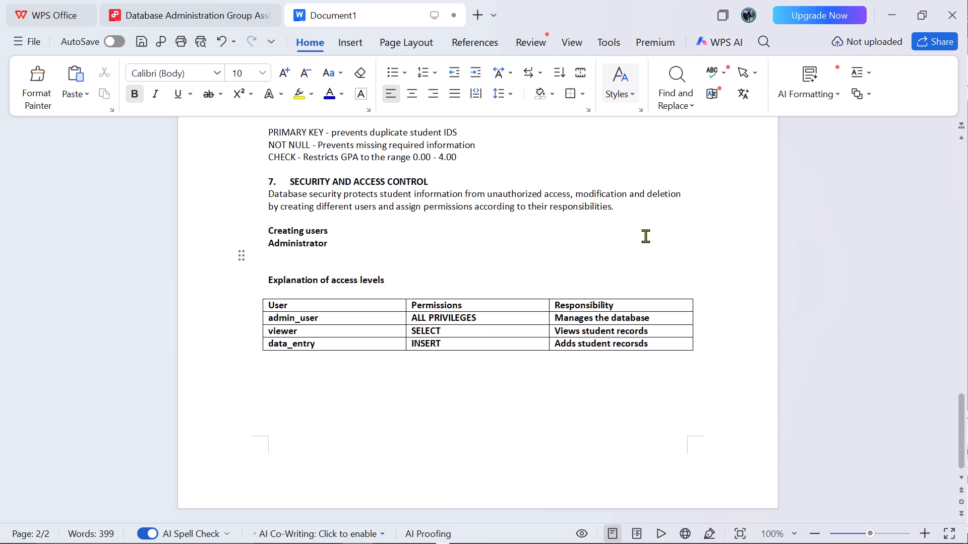
key("Return")
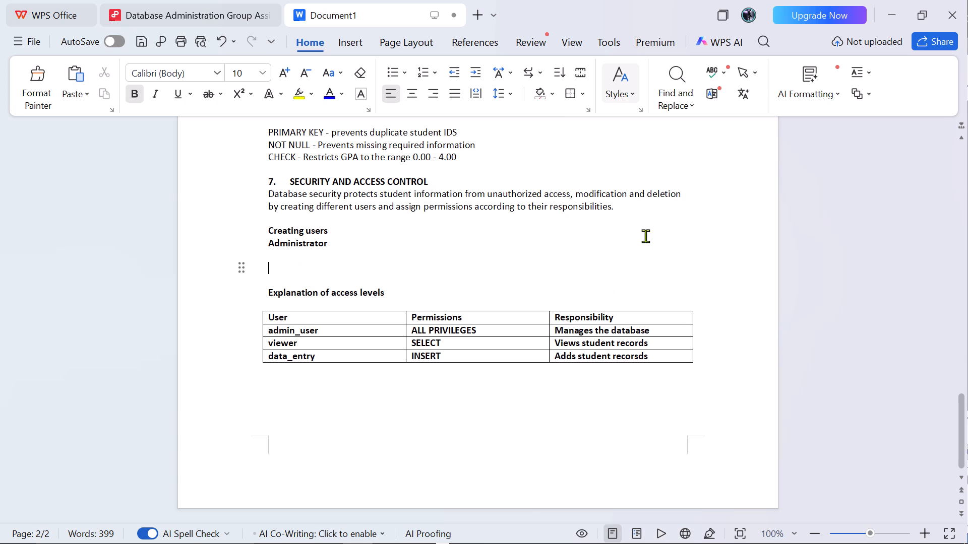
Write the bold label 'User with read permission' below the 'Administrator' label.
key("shift+u")
type("ser5")
key("space")
key("BackSpace")
key("BackSpace")
key("space")
type("with read permission")
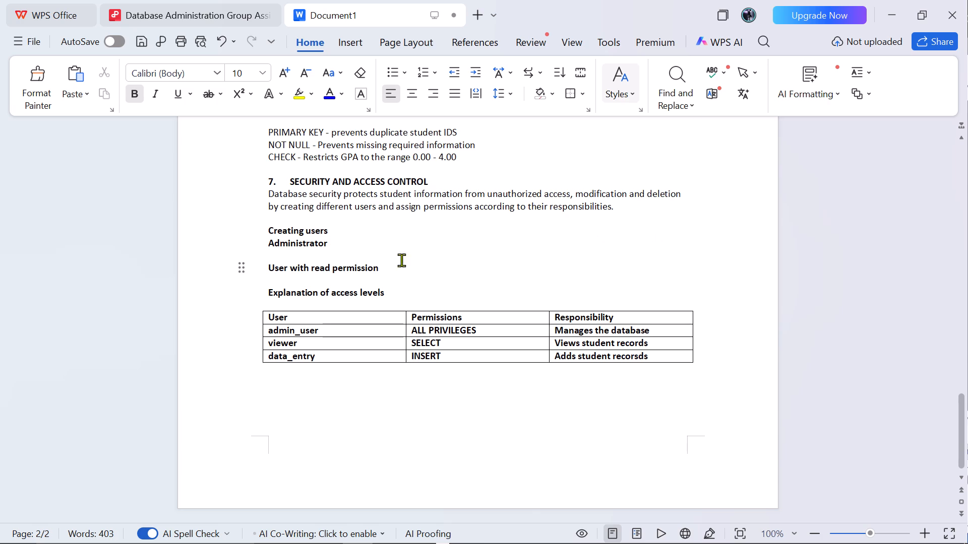
Duplicate the 'User with read permission' label below itself and reword the copy as 'User with data entry permission'.
left_click_drag(392, 268, 267, 267)
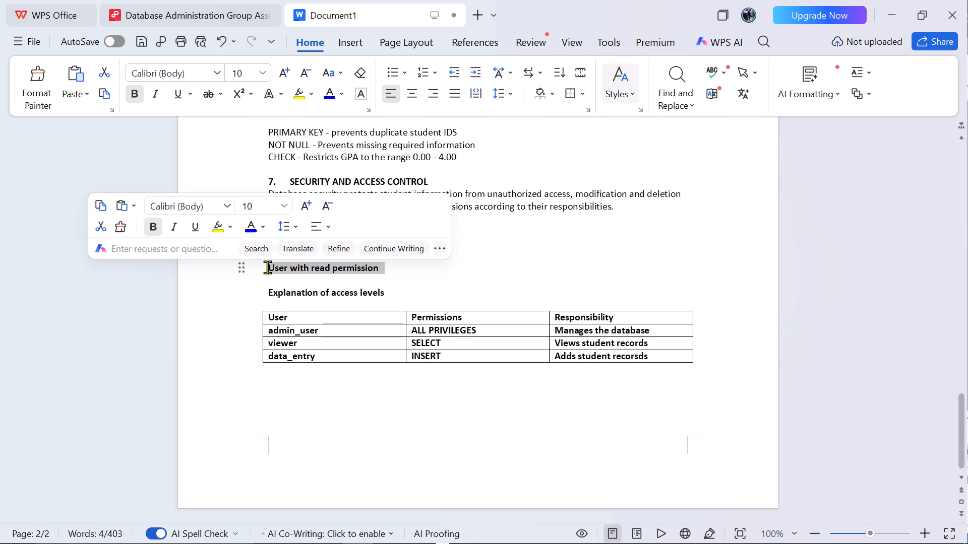
key("ctrl+c")
left_click(398, 270)
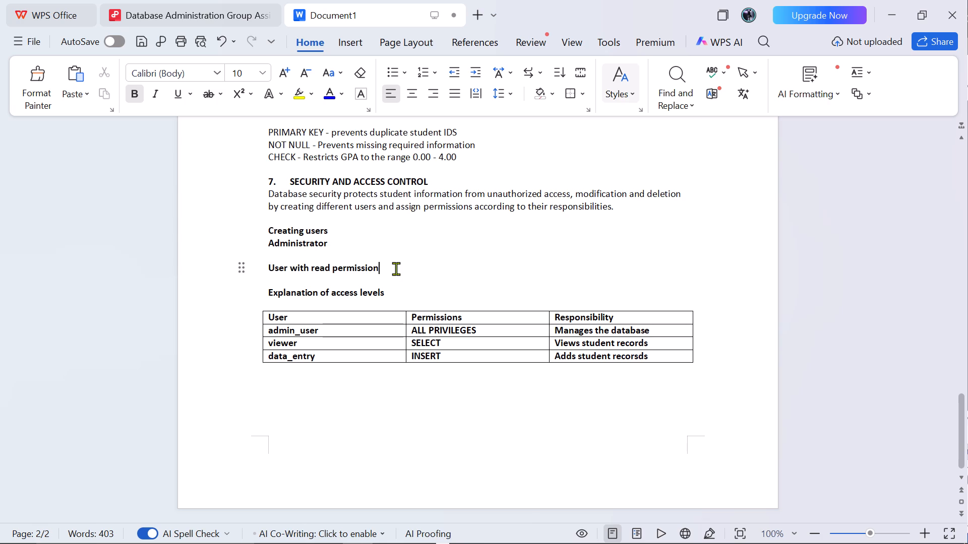
key("Return")
key("Return")
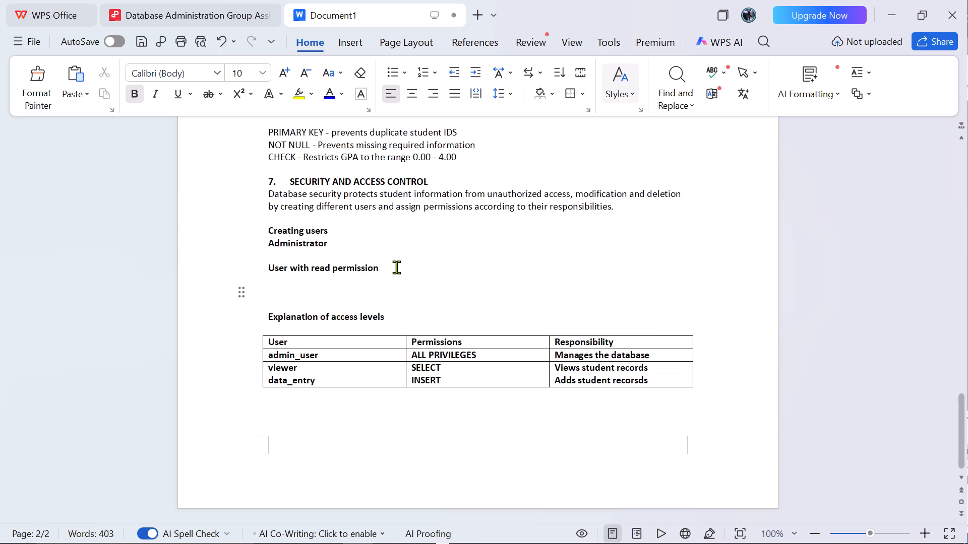
key("ctrl+v")
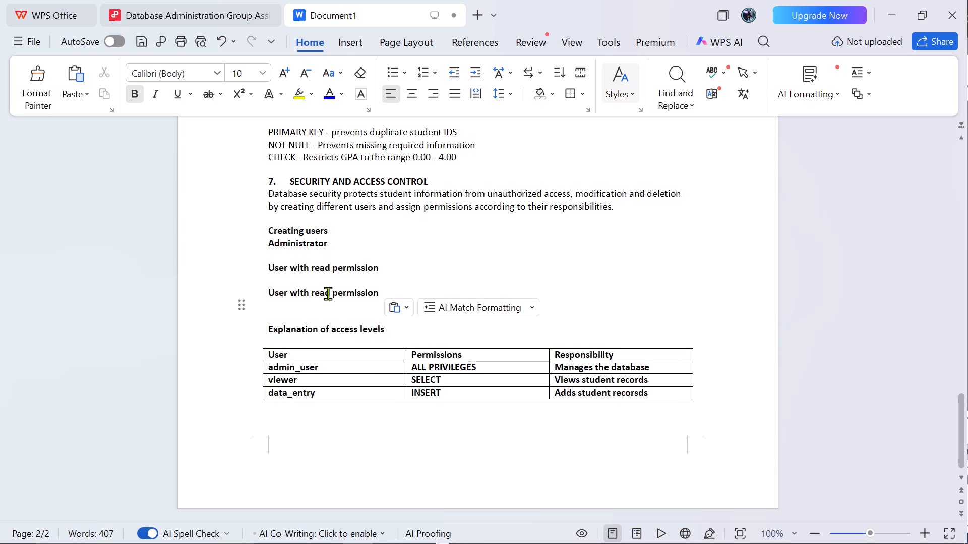
left_click(331, 294)
key("BackSpace")
key("BackSpace")
key("BackSpace")
key("BackSpace")
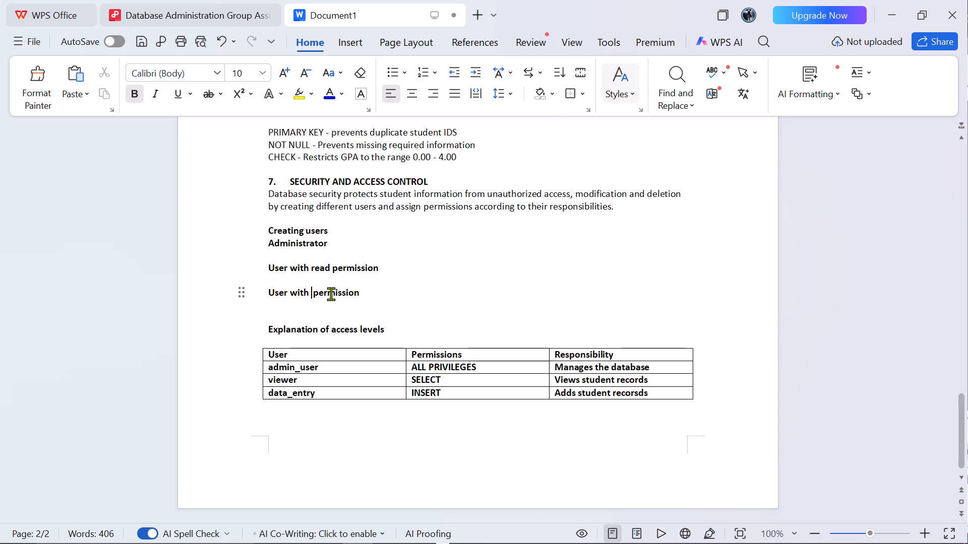
type("data")
key("space")
type("ent")
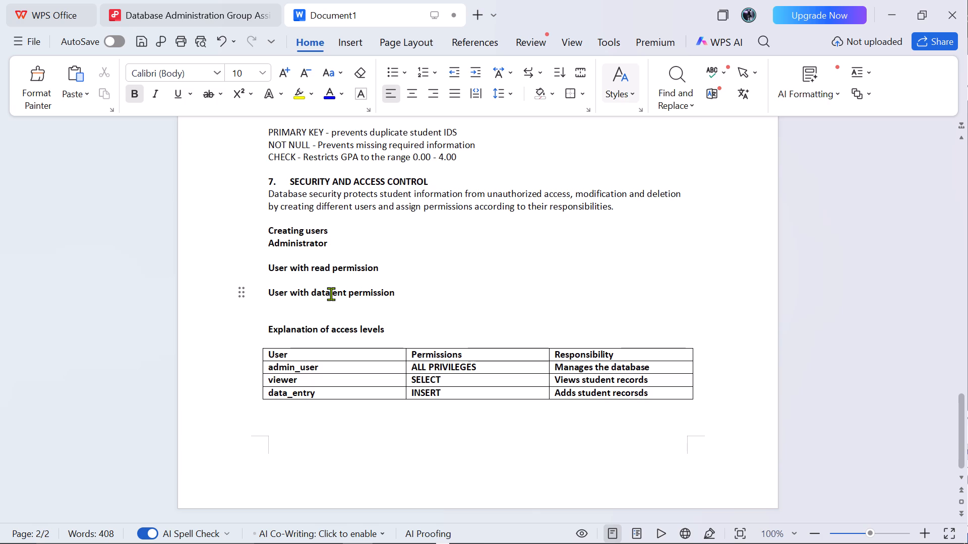
type("ry")
Add a bold 'SQL' label on the line below 'Administrator'.
left_click(333, 253)
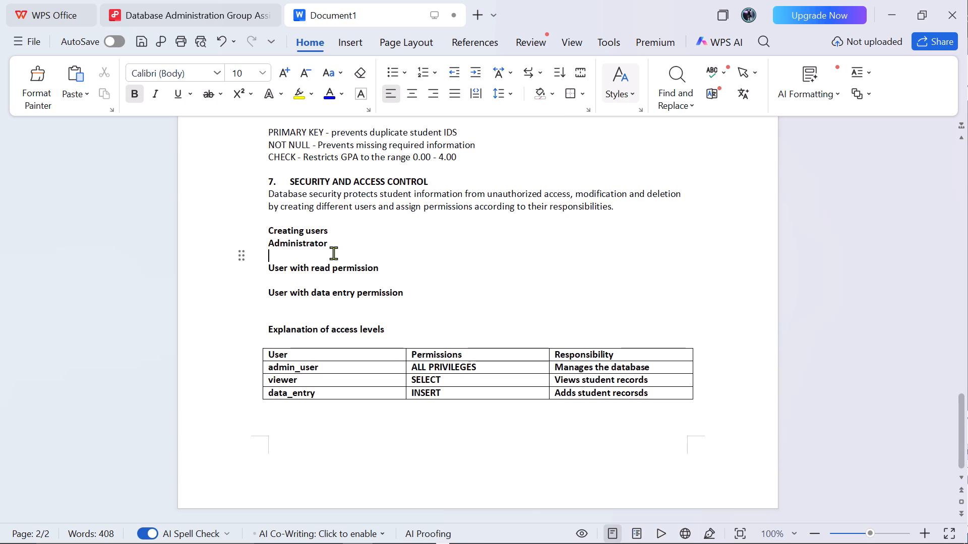
key("ctrl+v")
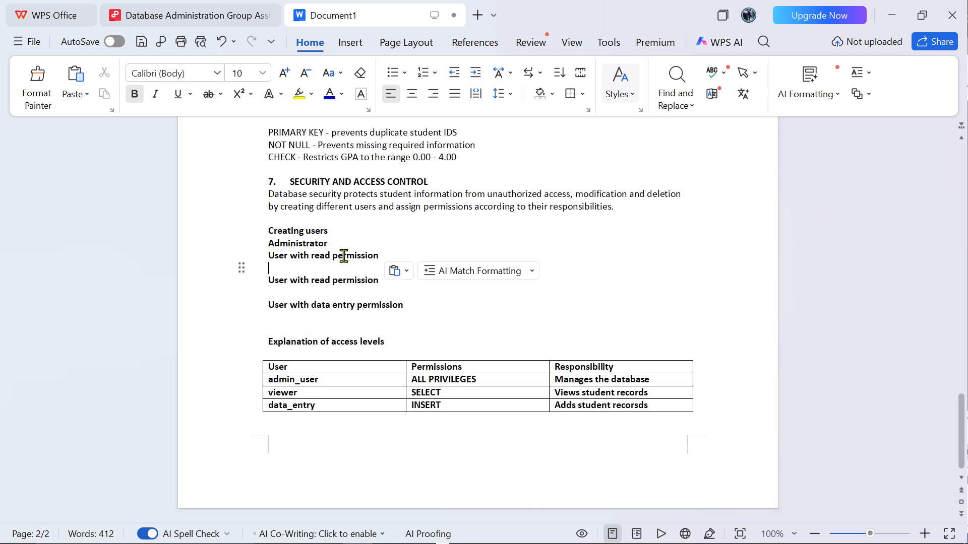
key("ctrl+z")
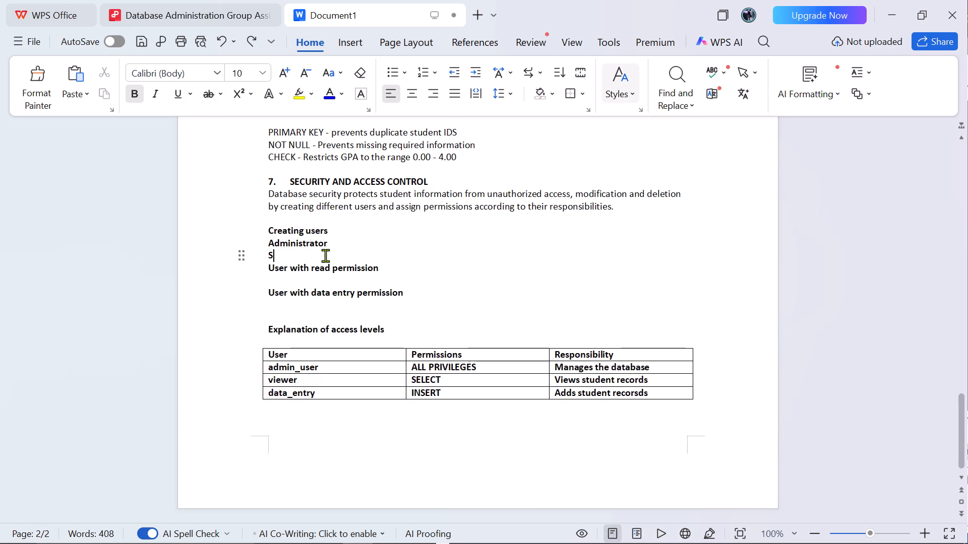
type("QL")
Copy the 'SQL' label onto a new line below 'User with read permission'.
left_click_drag(318, 254, 293, 252)
left_click_drag(293, 252, 266, 255)
key("ctrl+c")
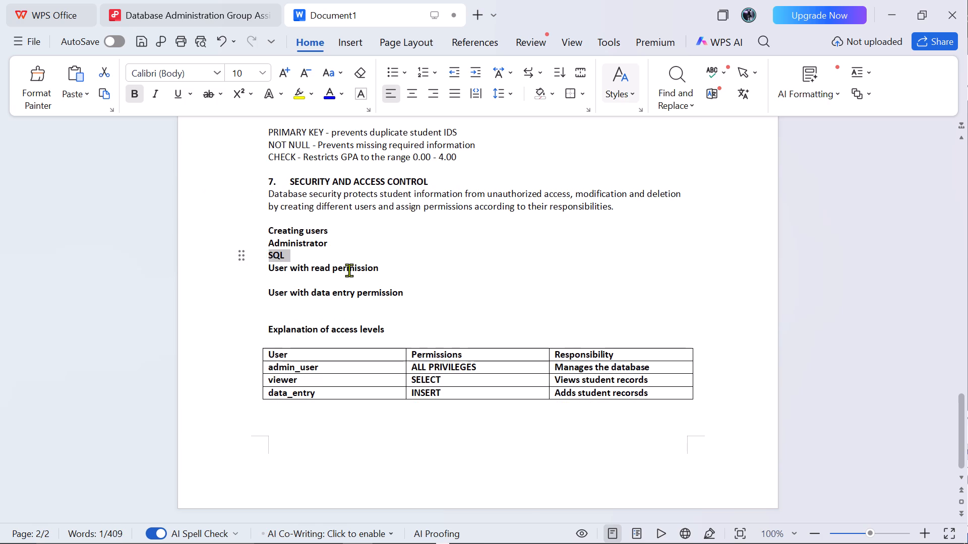
left_click(392, 270)
key("Return")
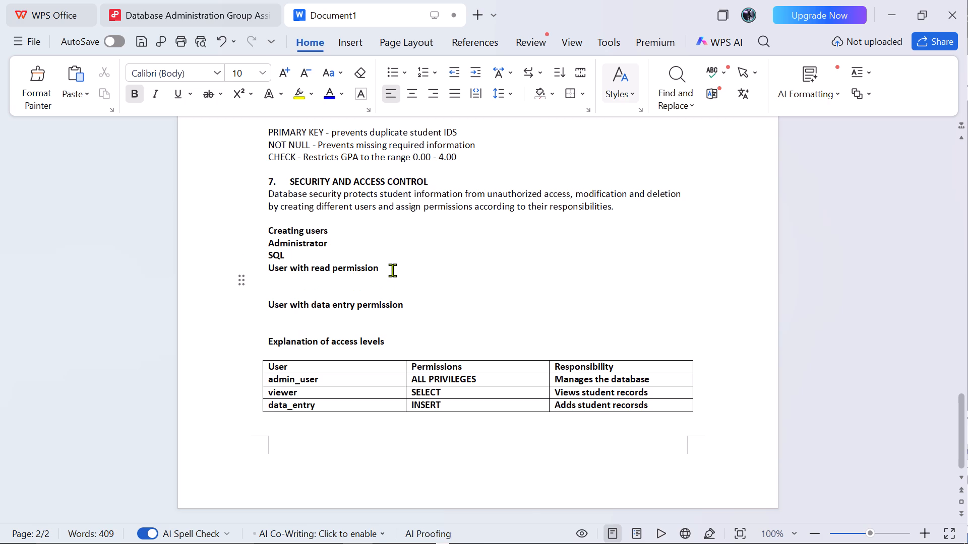
key("ctrl+v")
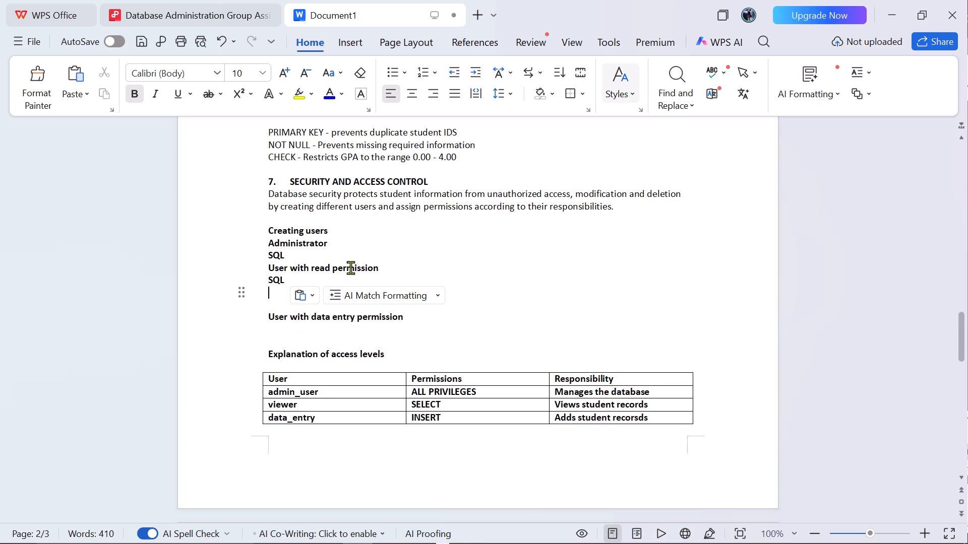
Insert a blank line between the administrator's 'SQL' label and 'User with read permission'.
left_click(332, 254)
key("Return")
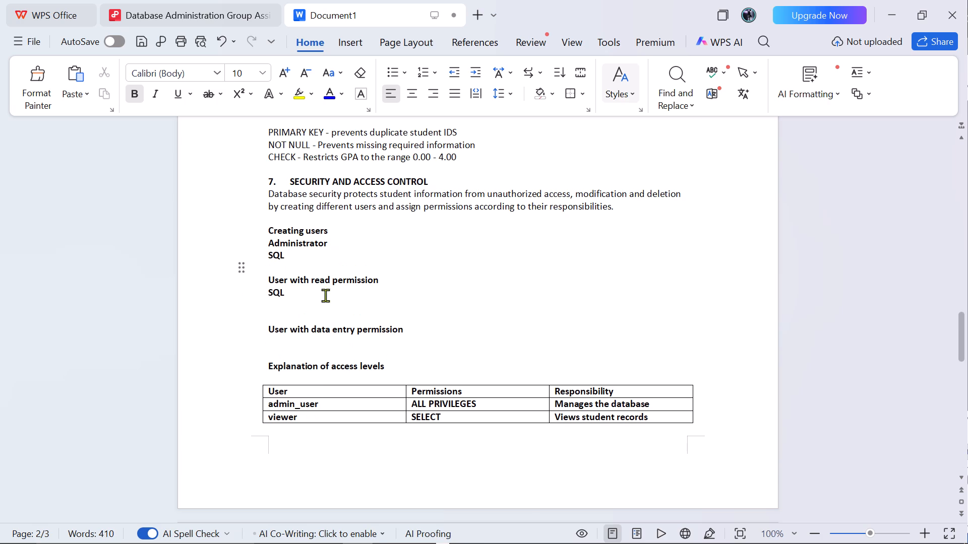
Paste the copied 'SQL' label below 'User with data entry permission'.
left_click(412, 335)
left_click(326, 341)
key("ctrl+v")
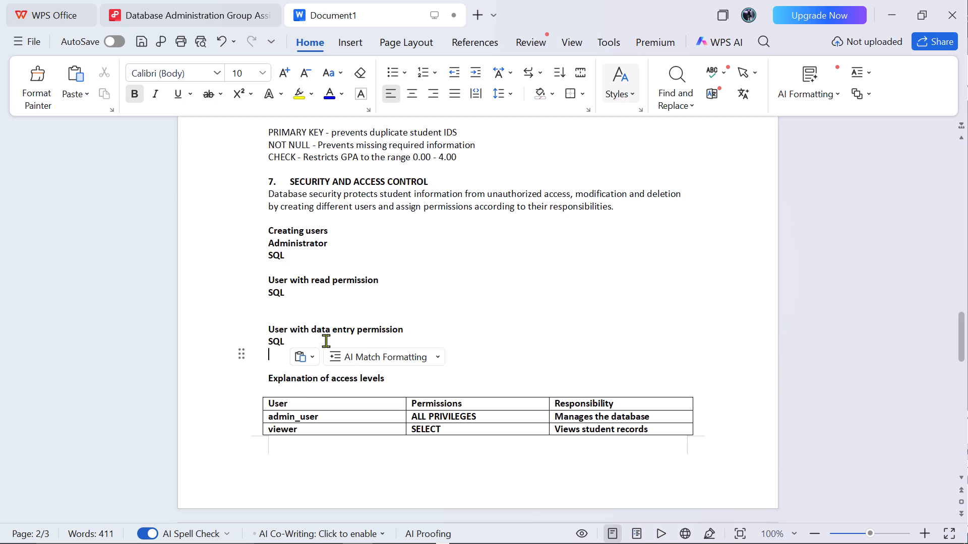
Below the administrator's 'SQL' label, start the statement in non-bold text with CREATE USER 'admin_user'.
left_click(279, 265)
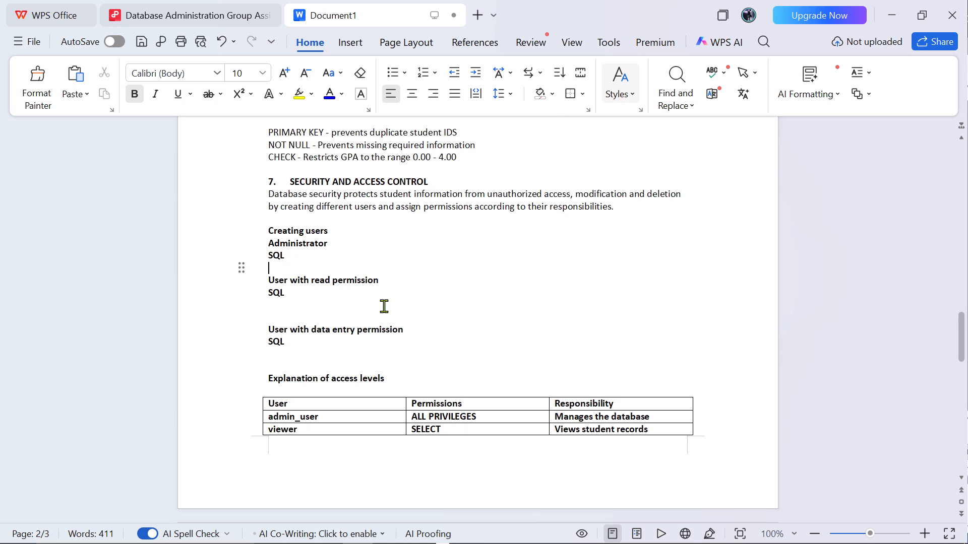
key("c")
key("BackSpace")
key("ctrl+b")
type("CREA")
type("TE")
key("space")
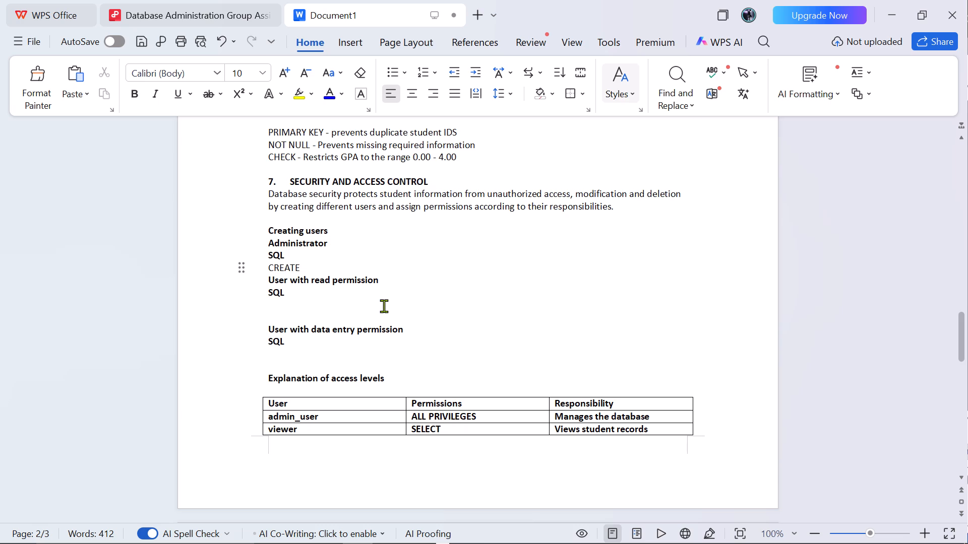
key("u")
type("SER")
key("apostrophe")
type("admi")
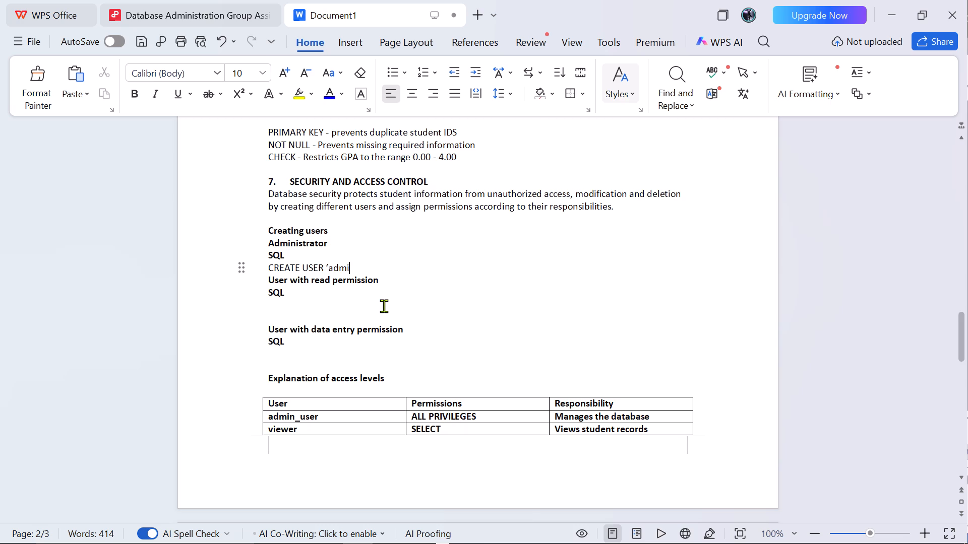
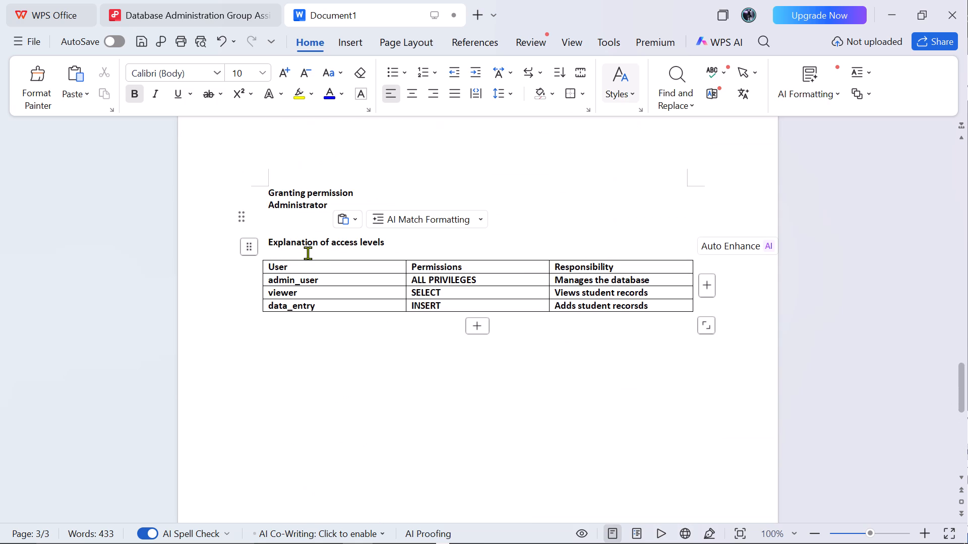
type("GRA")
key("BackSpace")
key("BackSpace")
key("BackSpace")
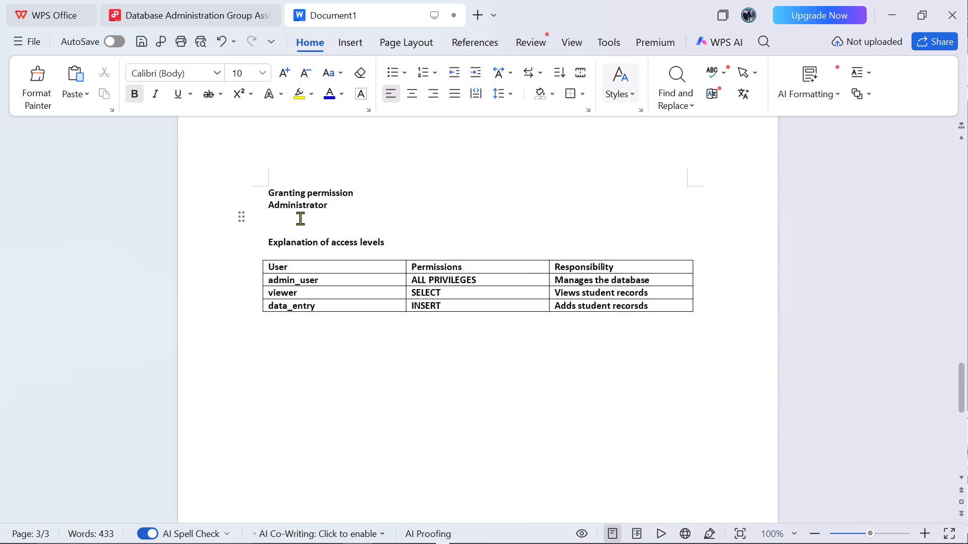
Add a bold SQL label below Administrator in the Granting permission part, followed by a new line.
type("SQL")
key("Return")
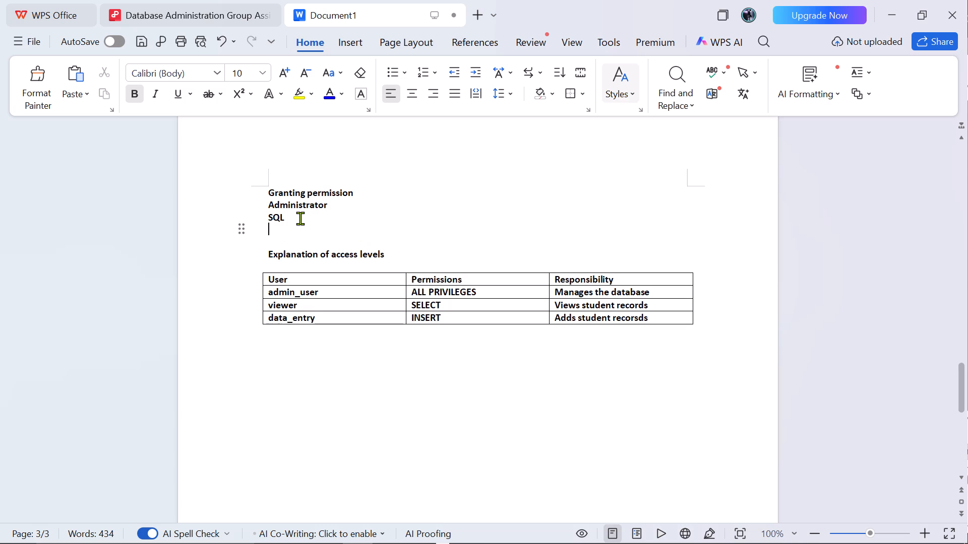
Start the administrator's permission-granting statement with GRA in non-bold text below the SQL label.
key("ctrl+b")
type("GRA")
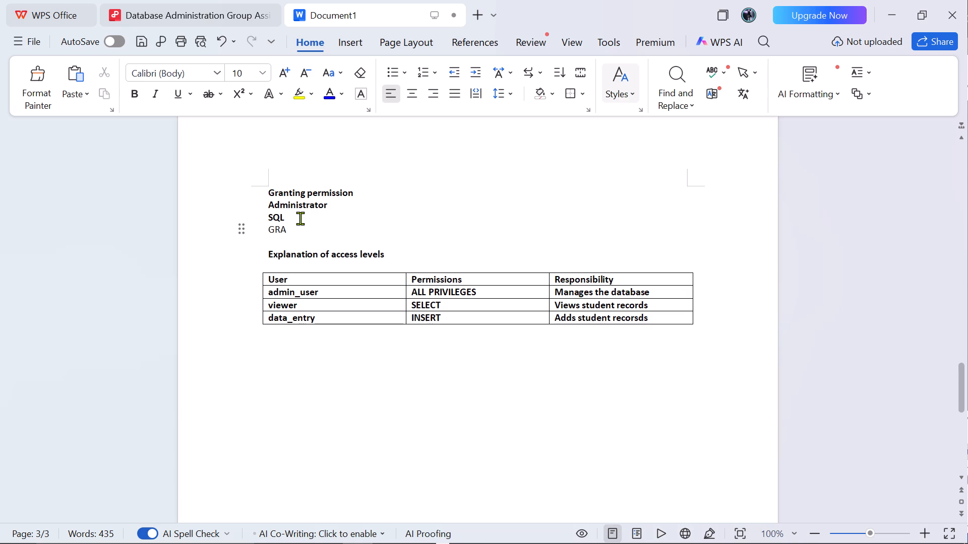
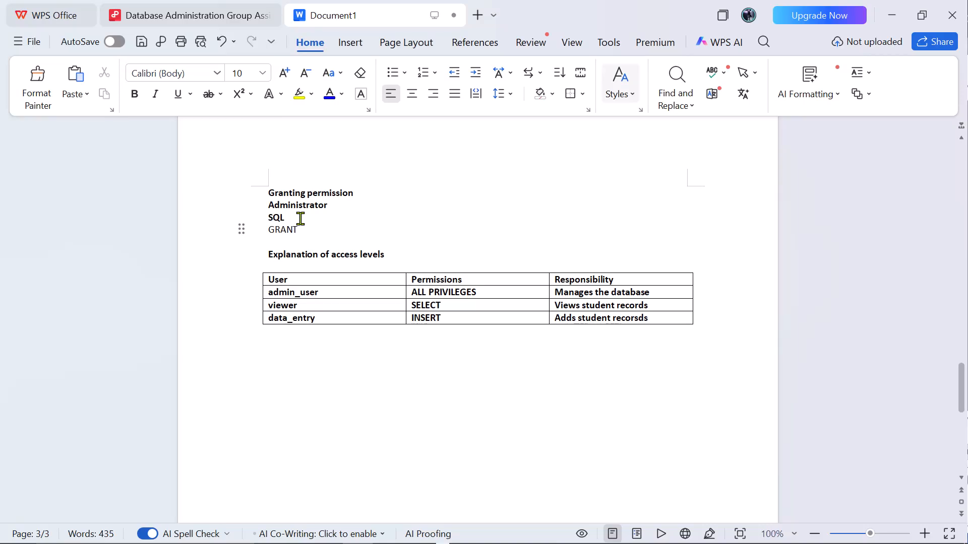
Complete the administrator's first statement line as GRANT PRIVILEGES and add ON Student_DB.* on the line below.
type("PR")
type("IVIL")
type("EGE")
key("s")
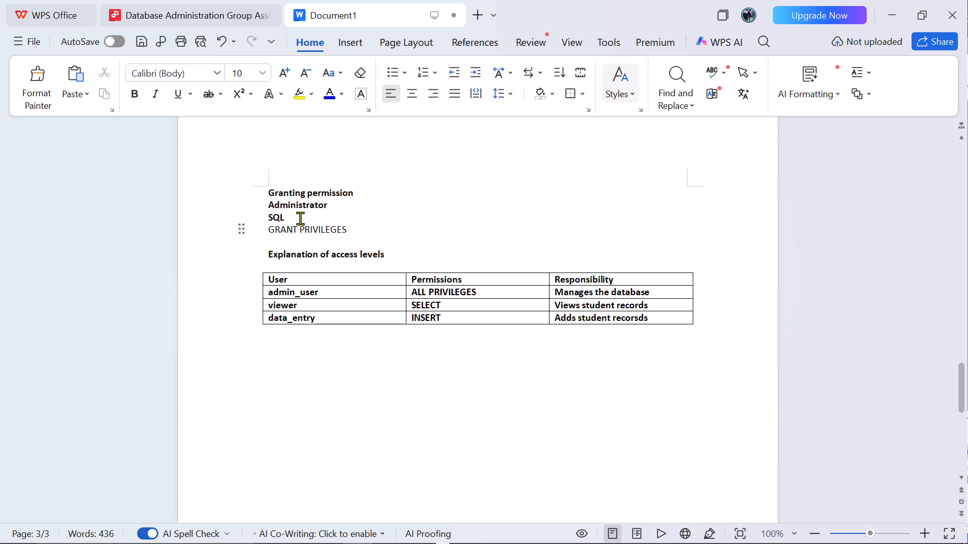
key("Return")
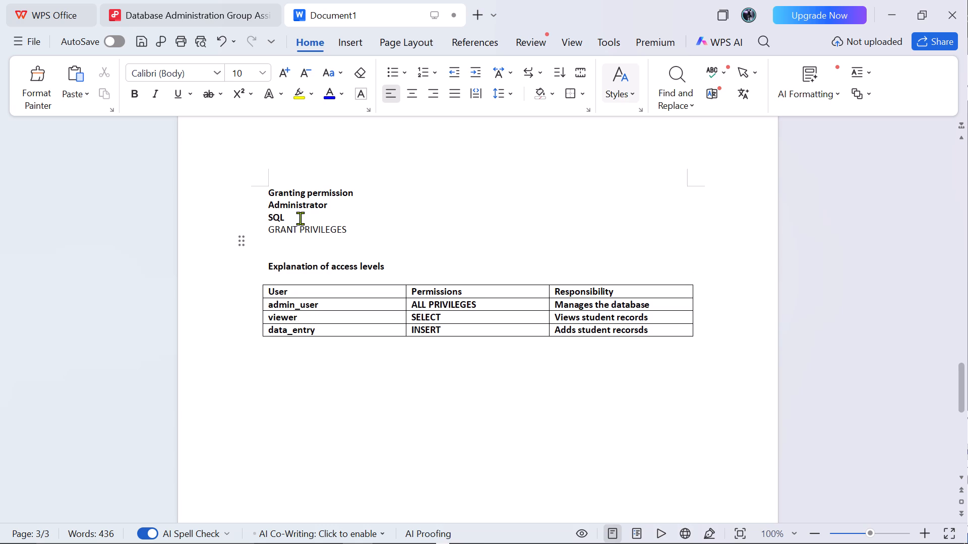
type("ON")
key("space")
key("s")
type("tudent")
key("shift+underscore")
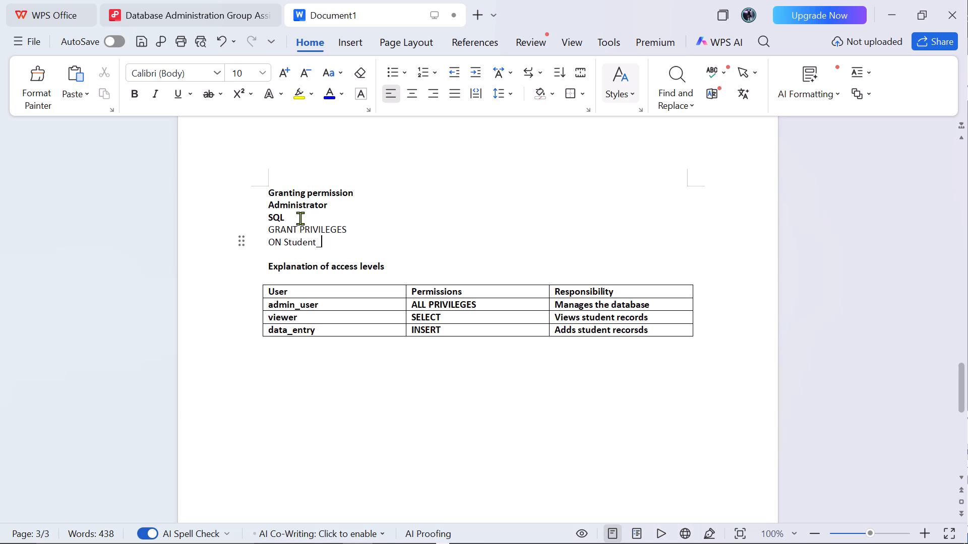
type("DB")
key("period")
key("shift+asterisk")
Add a new line reading TO 'admin_user' below ON Student_DB.* in the administrator's statement.
key("Return")
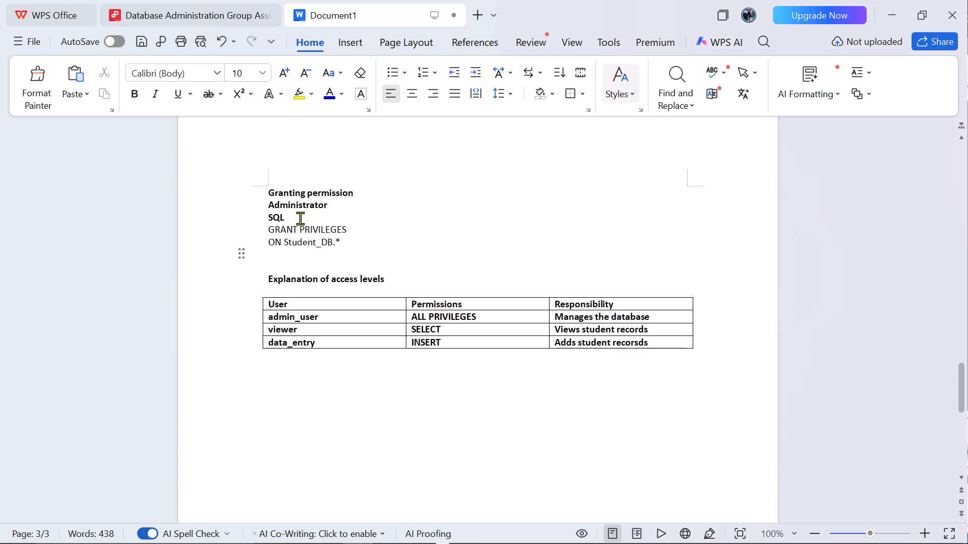
type("TO")
key("space")
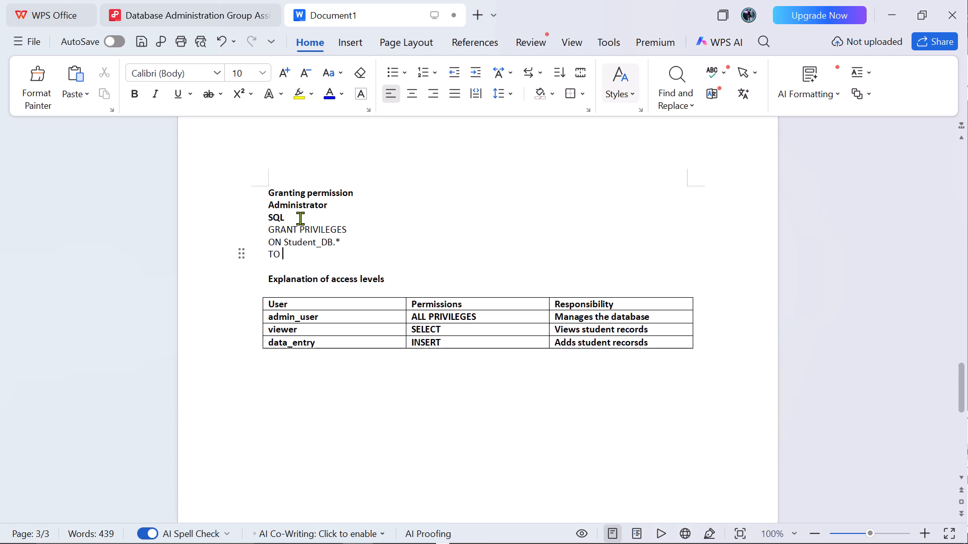
type("''")
key("Left")
key("a")
type("admin")
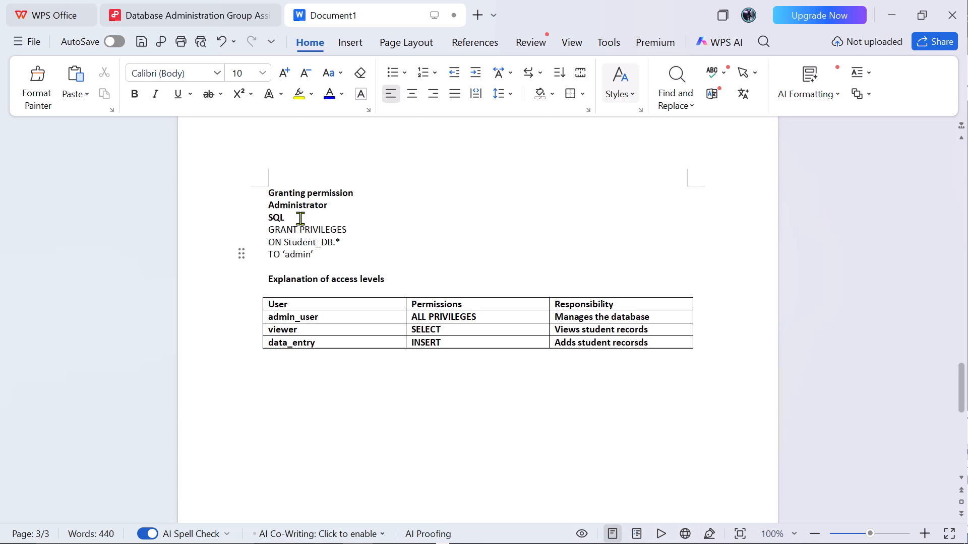
key("shift+underscore")
type("user")
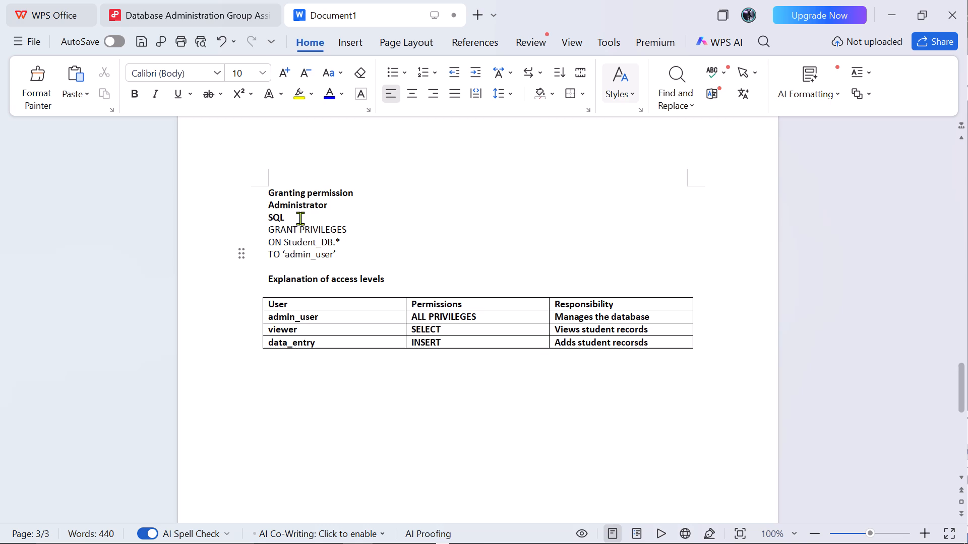
key("Right")
Append @ 'localhost' after 'admin_user' in the administrator's TO line.
key("shift+at")
key("space")
type("'")
key("space")
key("BackSpace")
key("apostrophe")
key("Left")
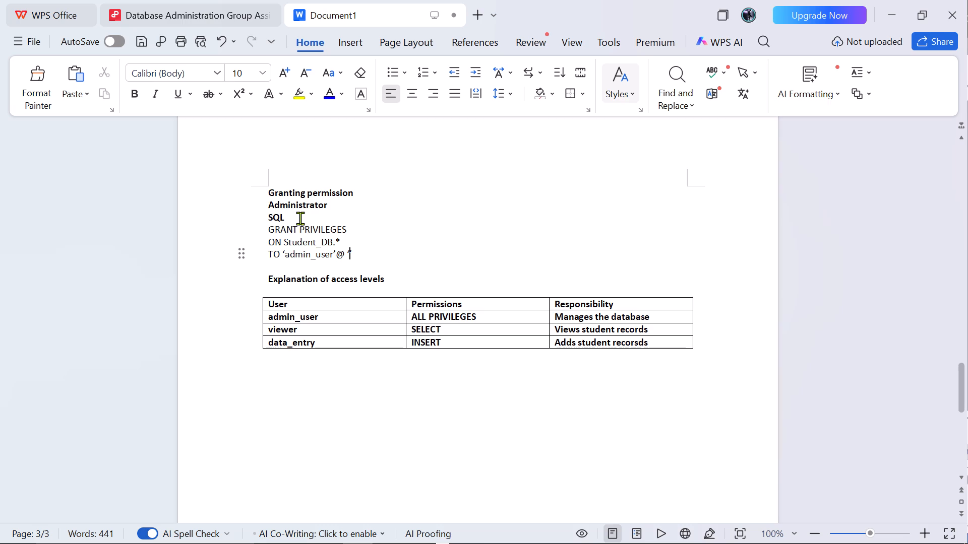
type("local")
type("host")
Remove the space between @ and 'localhost' in the administrator's TO line.
key("Left")
key("Left")
key("Left")
key("Left")
key("Left")
key("Left")
key("Left")
key("Left")
key("Left")
key("Left")
key("BackSpace")
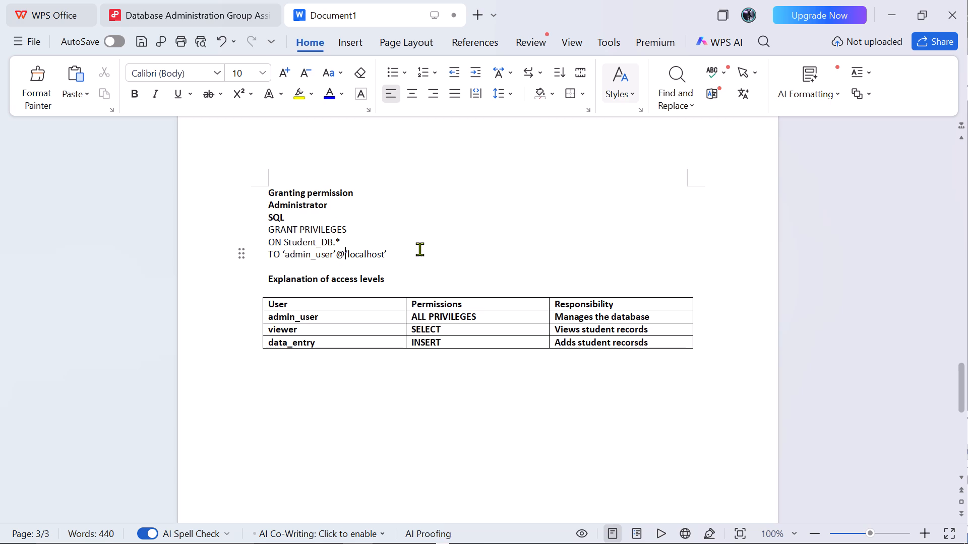
End the administrator's permission-granting statement with a semicolon after 'localhost'.
left_click(422, 251)
key("semicolon")
Insert ALL before PRIVILEGES in the administrator's GRANT line.
left_click(300, 230)
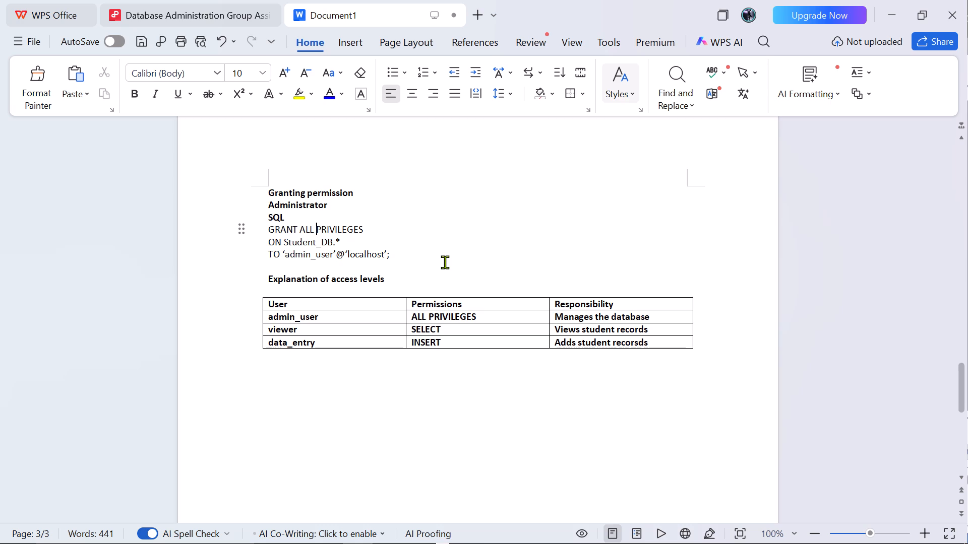
left_click(410, 234)
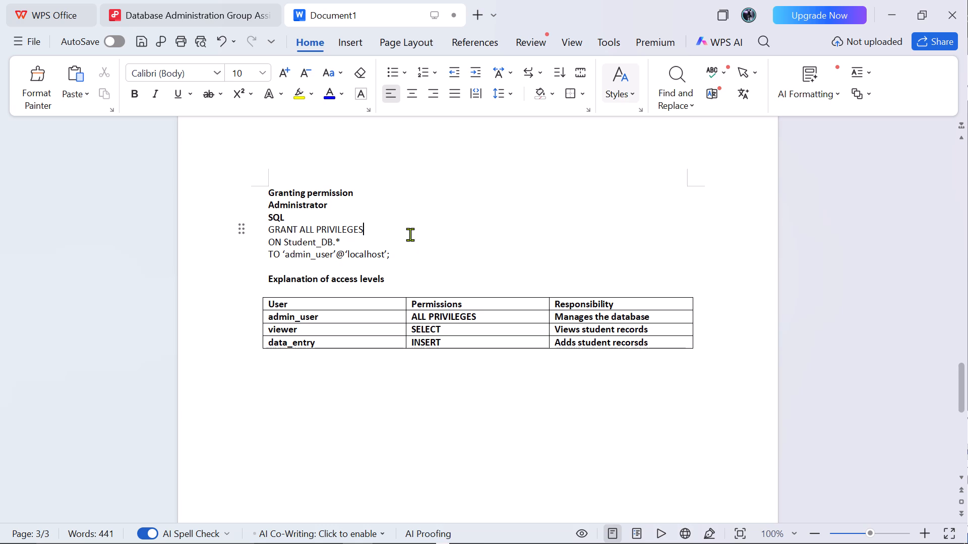
left_click(411, 240)
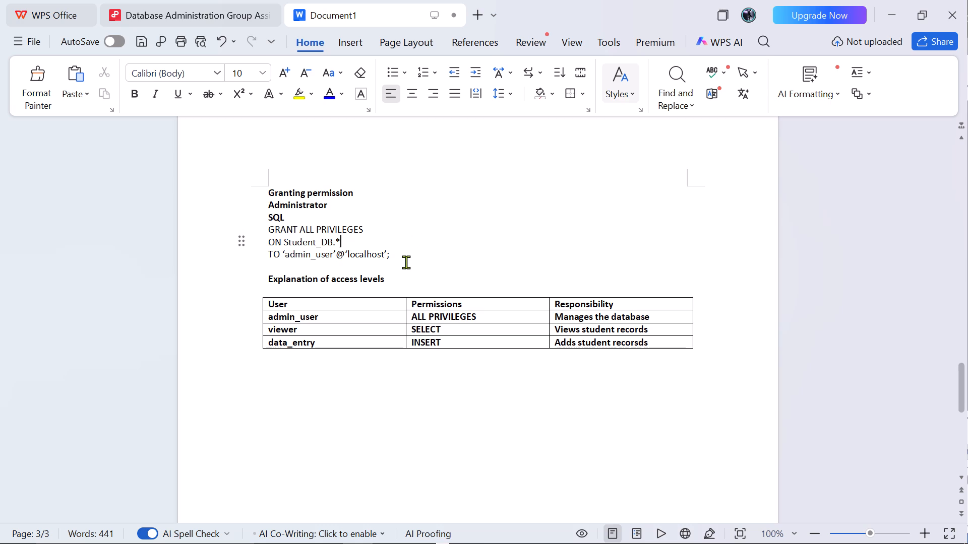
Add another empty line between the administrator's GRANT statement and the Explanation of access levels heading.
left_click(406, 262)
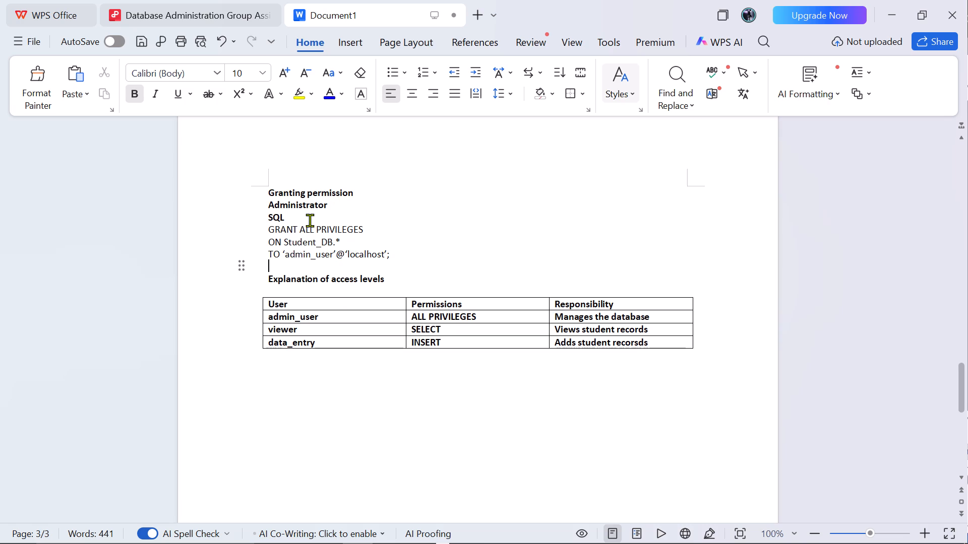
key("Return")
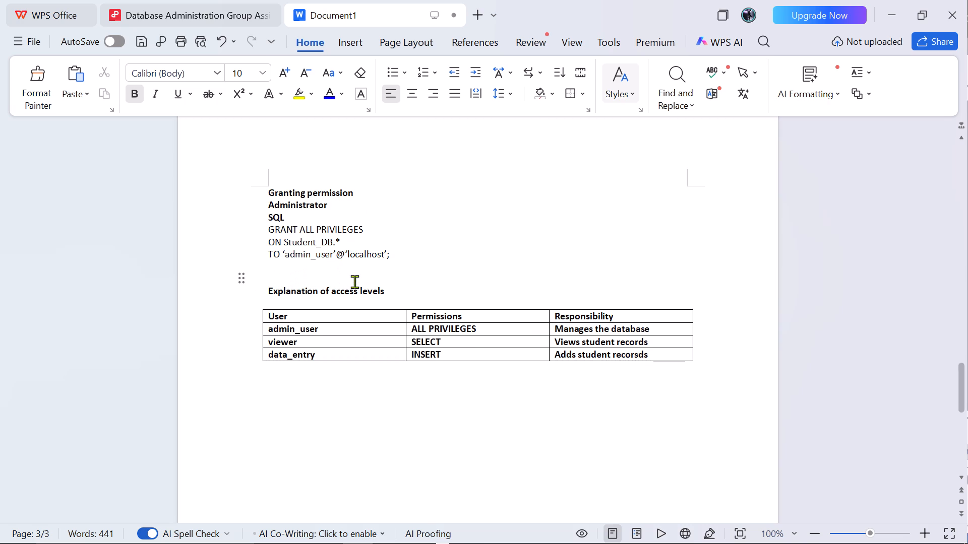
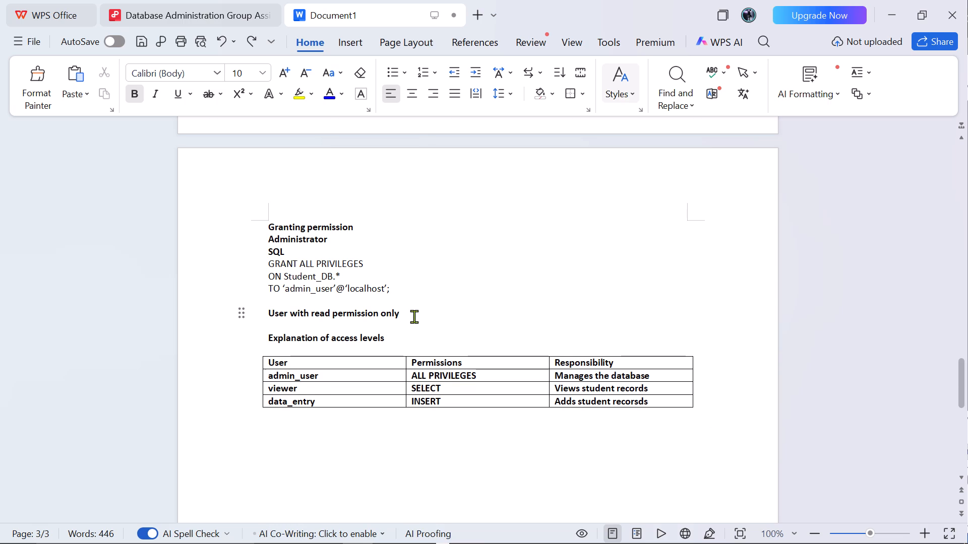
key("Return")
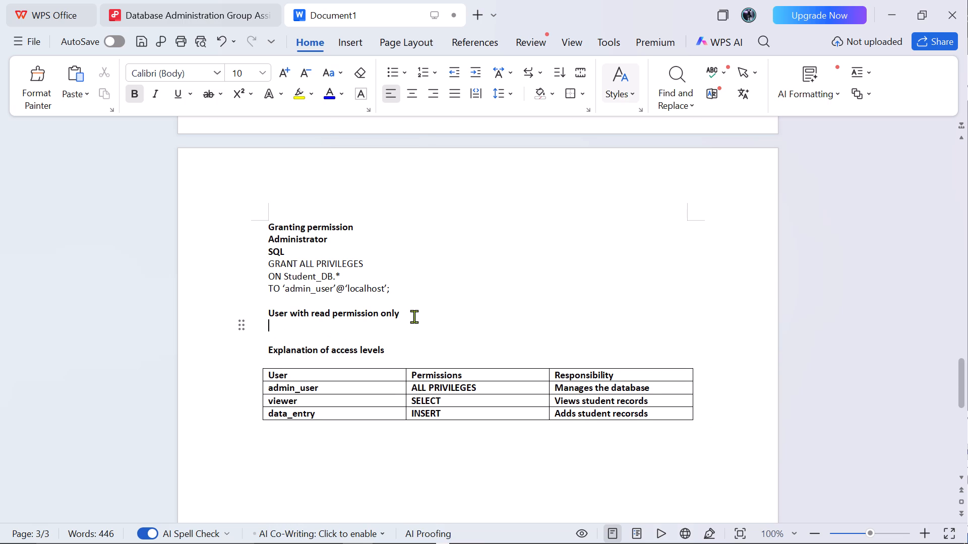
key("ctrl+v")
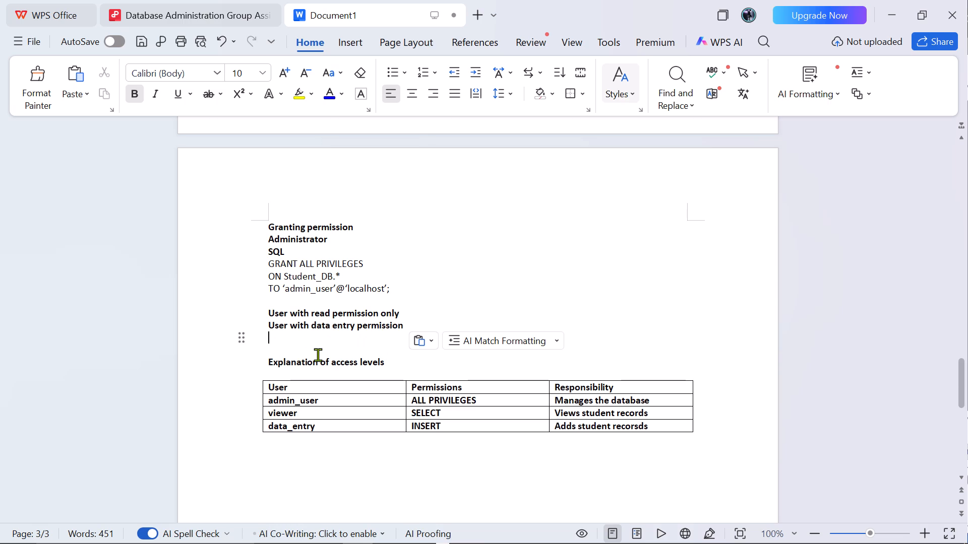
key("BackSpace")
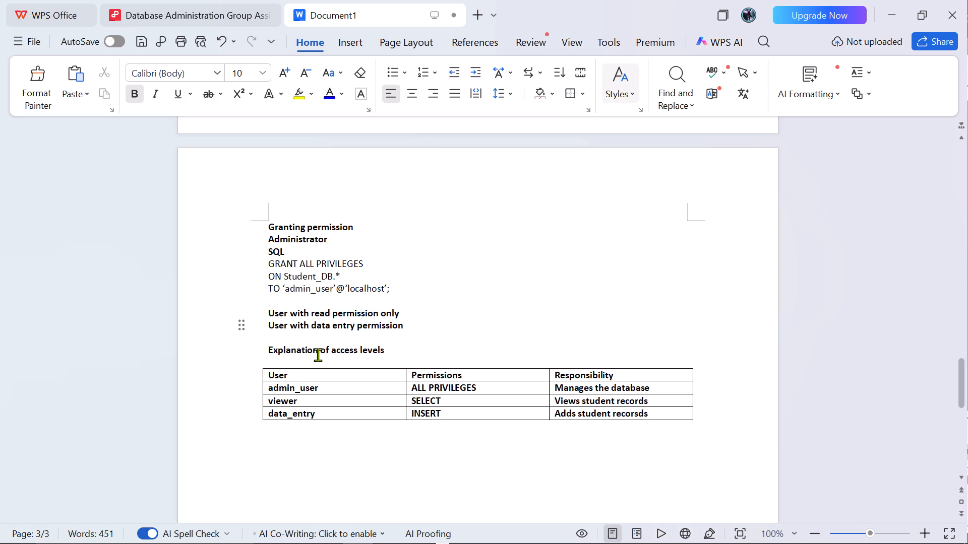
Insert an empty line between the read-permission and data-entry headings in the Granting permission part.
left_click(408, 311)
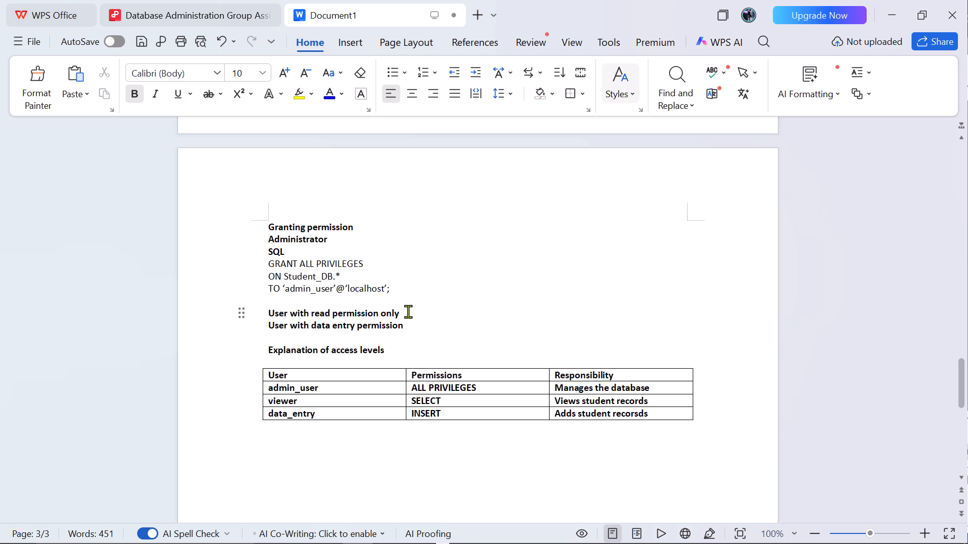
left_click(404, 312)
key("Return")
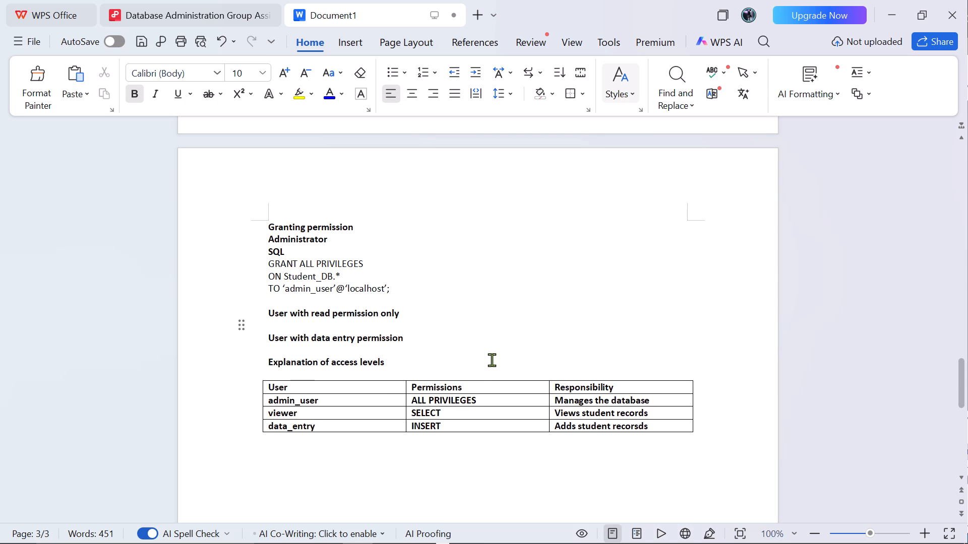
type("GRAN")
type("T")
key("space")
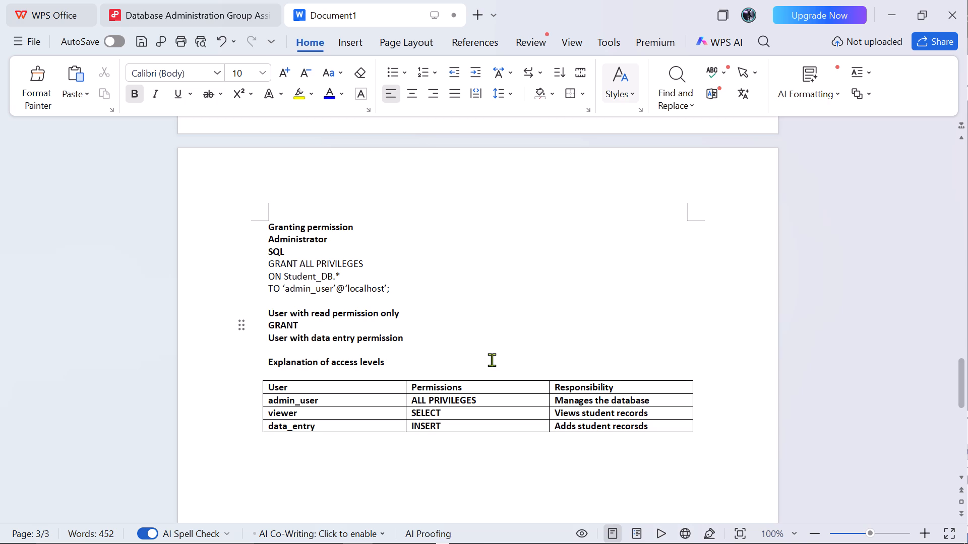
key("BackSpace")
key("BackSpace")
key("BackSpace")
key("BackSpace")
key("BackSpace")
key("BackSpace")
Copy the administrator's bold SQL label beneath both the read-permission and data-entry headings under Granting permission.
left_click_drag(290, 249, 267, 257)
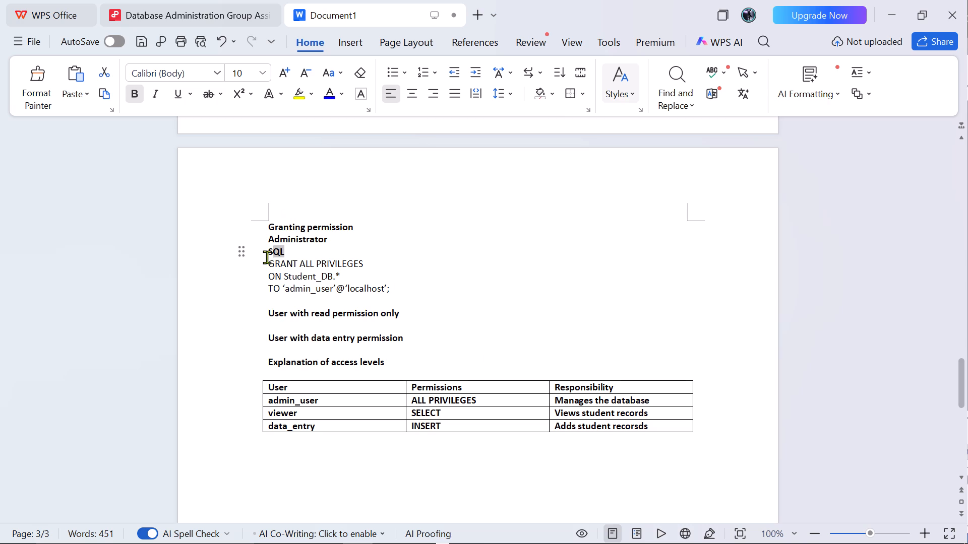
left_click_drag(267, 257, 261, 255)
key("ctrl+c")
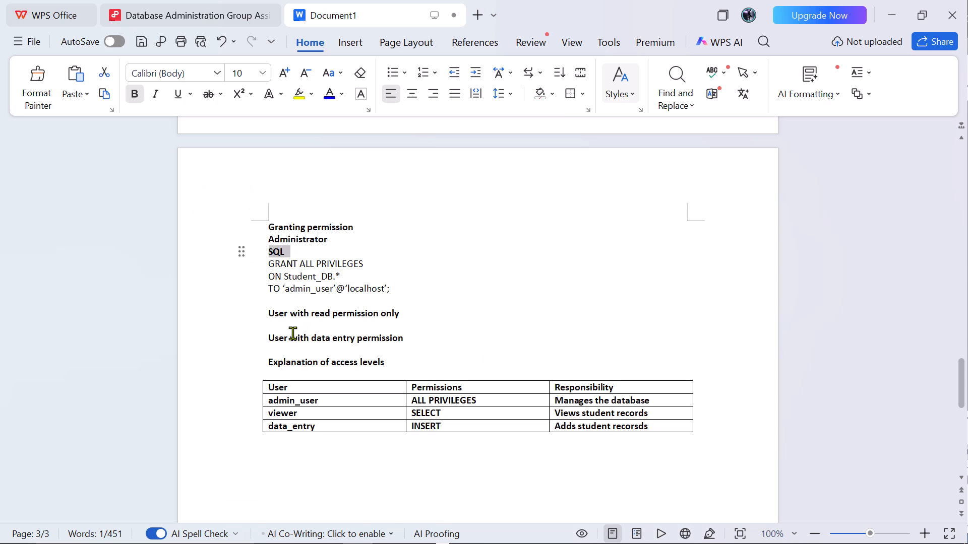
left_click(291, 321)
key("ctrl+v")
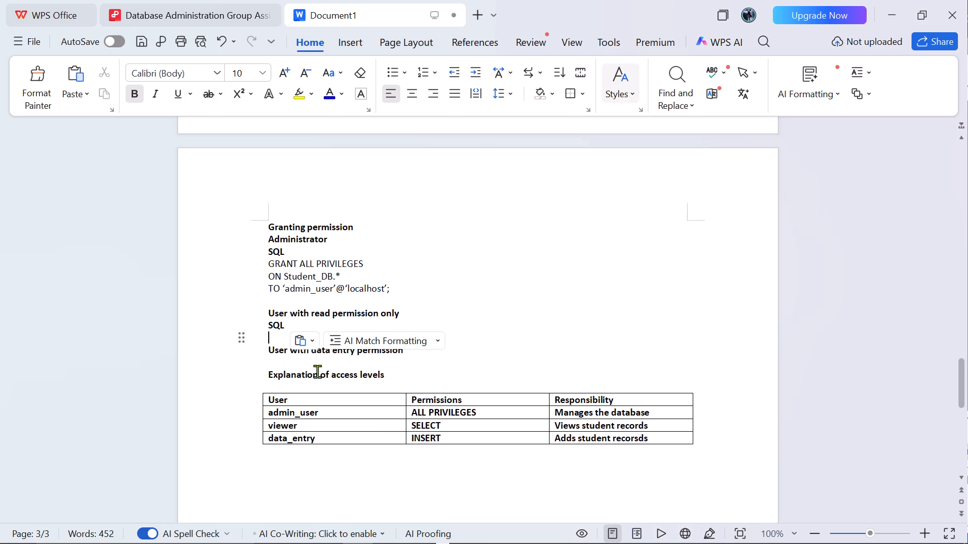
left_click(288, 361)
key("ctrl+v")
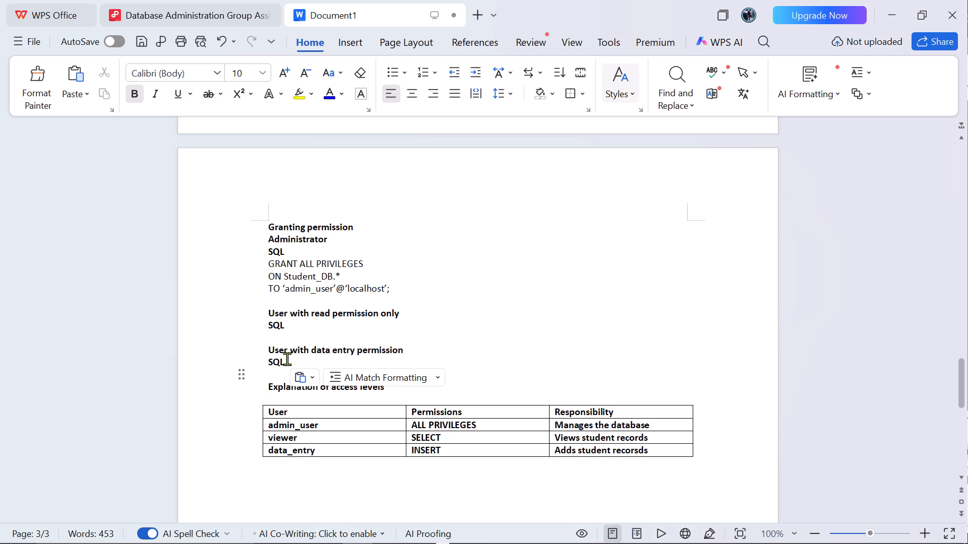
Write GRANT SELECT in non-bold text beneath the read-only user's SQL label.
left_click(277, 337)
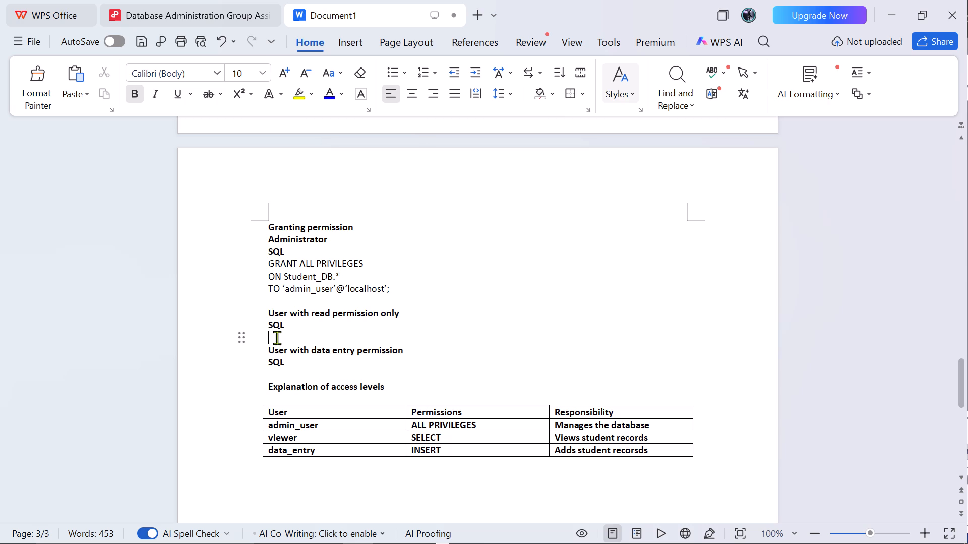
key("g")
key("BackSpace")
key("ctrl+b")
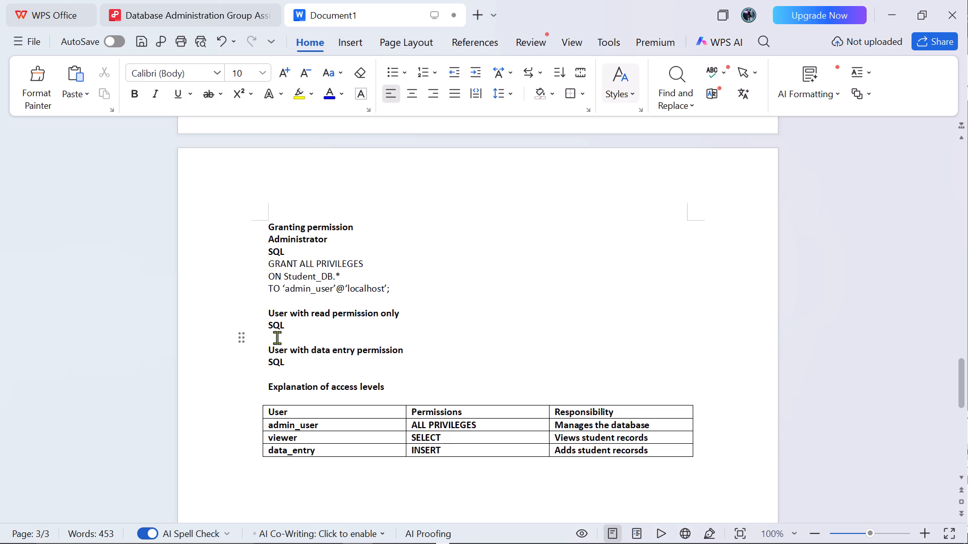
type("GRAN")
type("T")
key("space")
type("SELECT")
key("space")
key("BackSpace")
Add the line ON Student_DB.students beneath GRANT SELECT in the read-only user's SQL.
key("Return")
type("ON")
key("space")
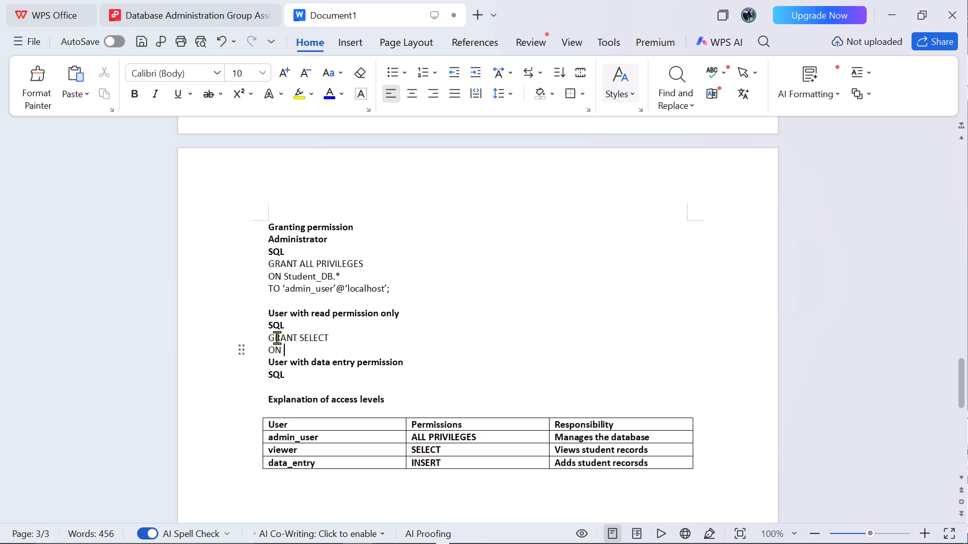
key("shift+s")
type("tudent")
key("shift+underscore")
key("BackSpace")
key("shift+underscore")
type("DB")
key("period")
type("student")
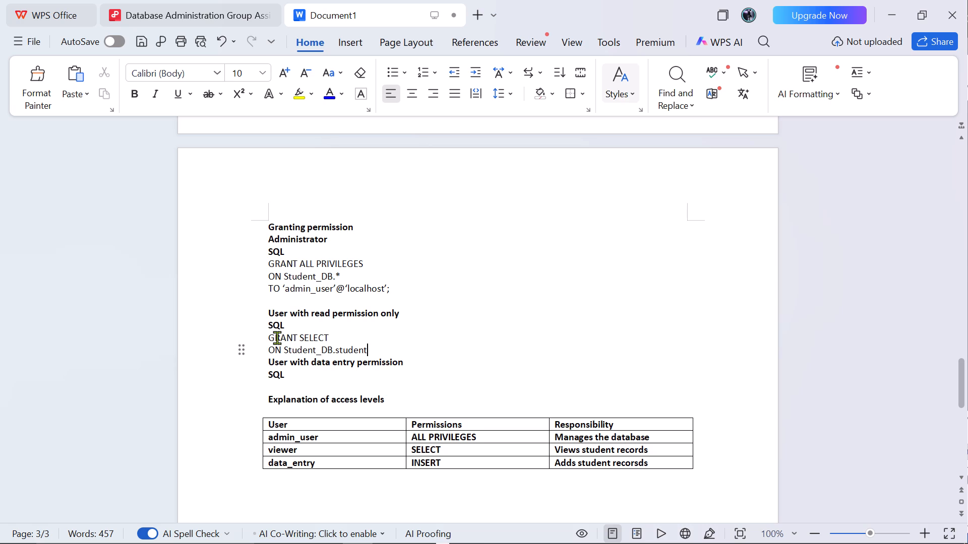
key("s")
Begin the read-only user's TO line with 'viewer'@ followed directly by an empty pair of single quotes.
key("Return")
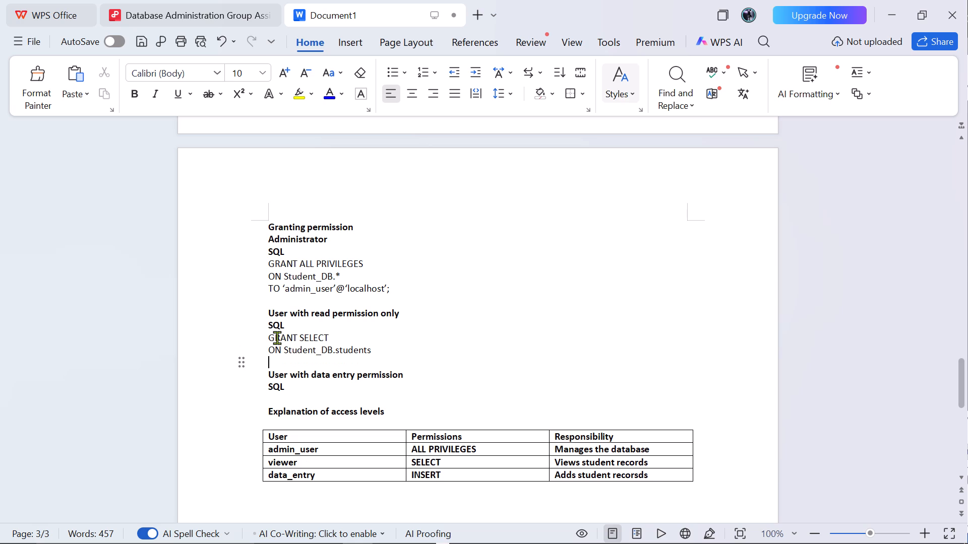
type("TO")
key("space")
type("''")
key("Left")
type("viewer")
key("Right")
key("shift+at")
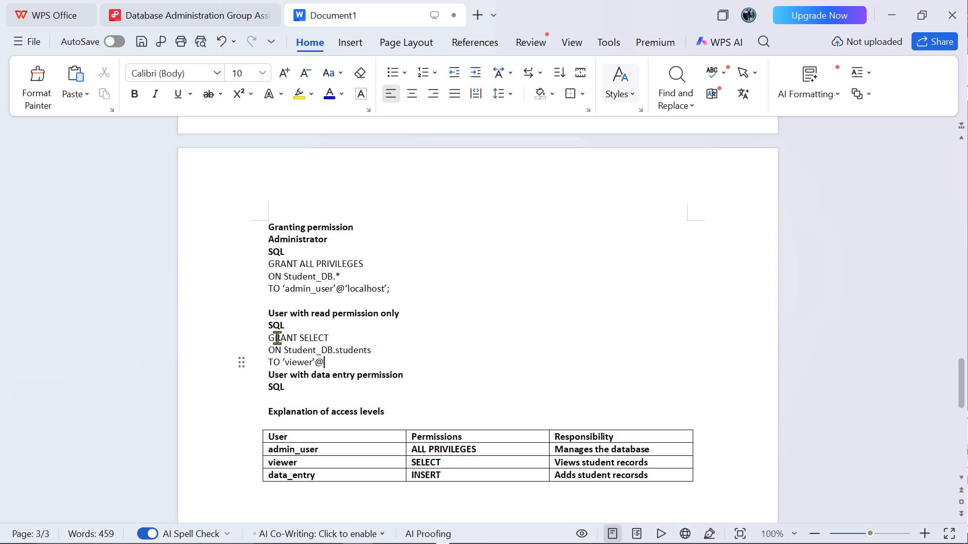
key("space")
type("''")
key("Left")
key("Left")
key("BackSpace")
key("Right")
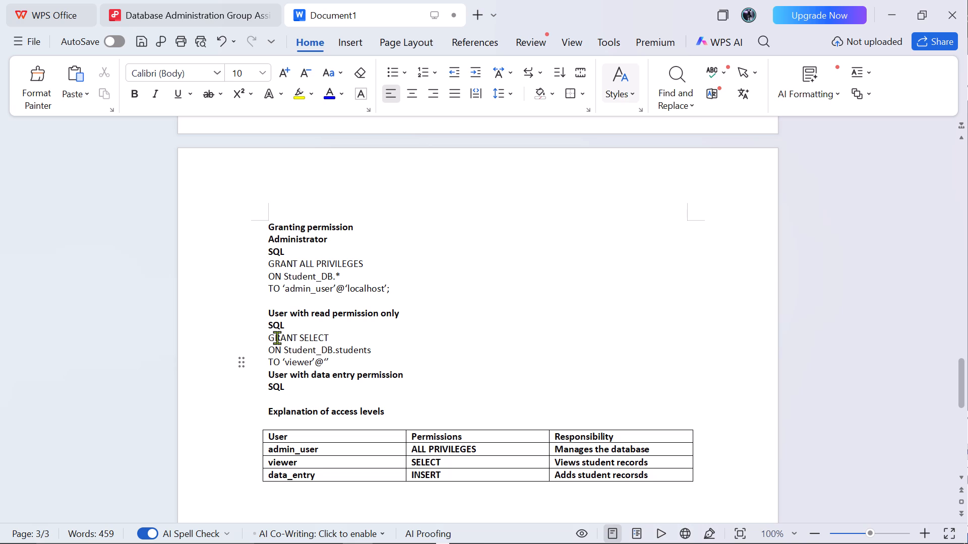
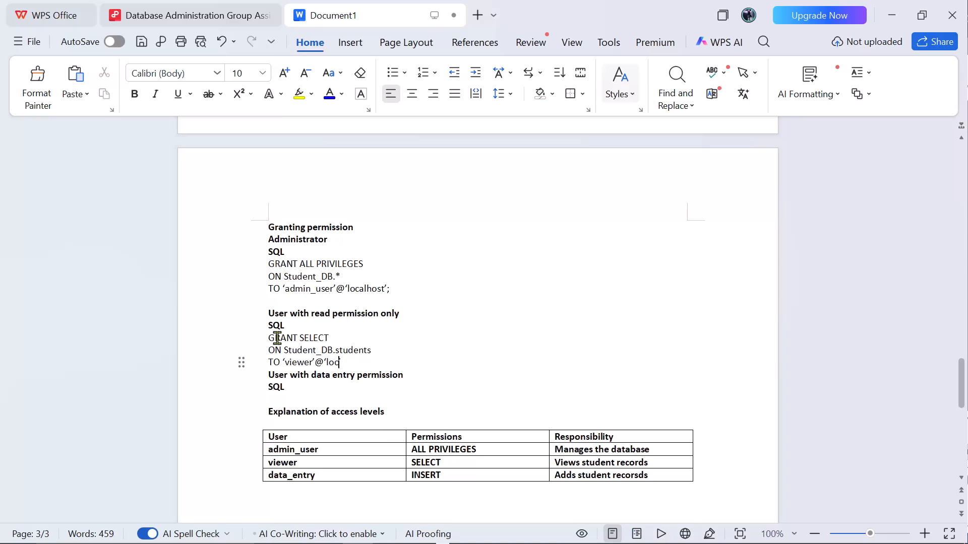
Complete the host in the read-only user's TO line as 'localhost' and add a blank line beneath it.
type("host")
left_click(376, 360)
key("Return")
Write GRANT INSERT in non-bold text beneath the data-entry user's SQL label.
left_click(298, 402)
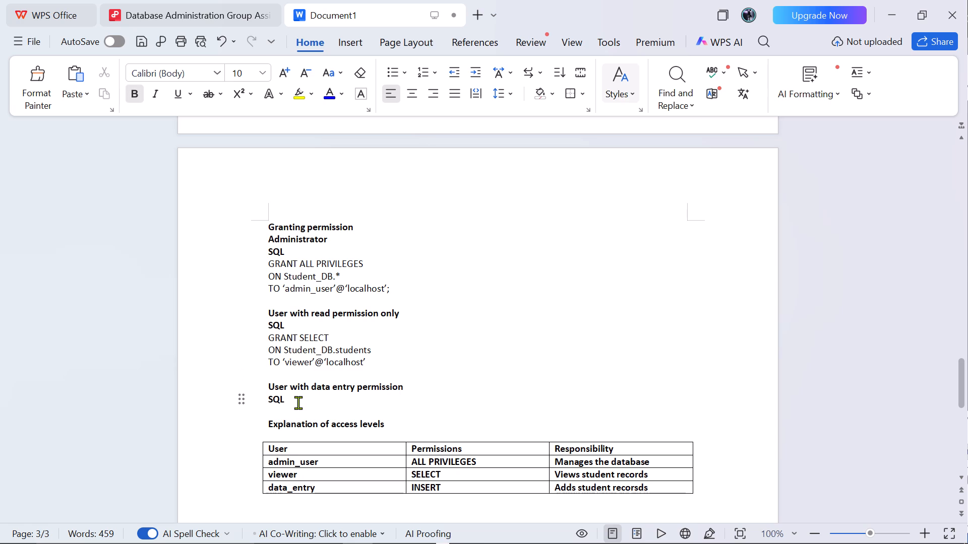
key("Down")
type("Gr")
key("BackSpace")
key("BackSpace")
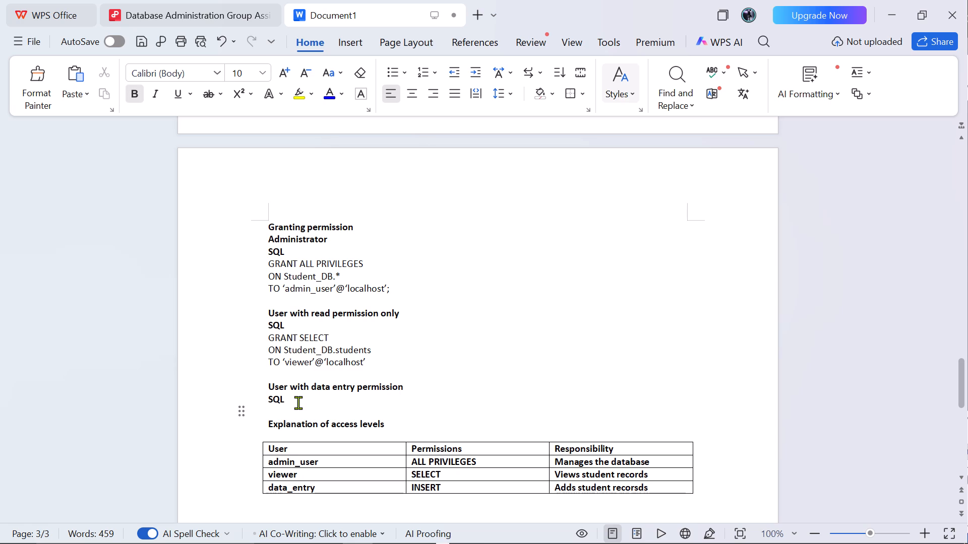
key("ctrl+b")
type("GRA")
type("NT")
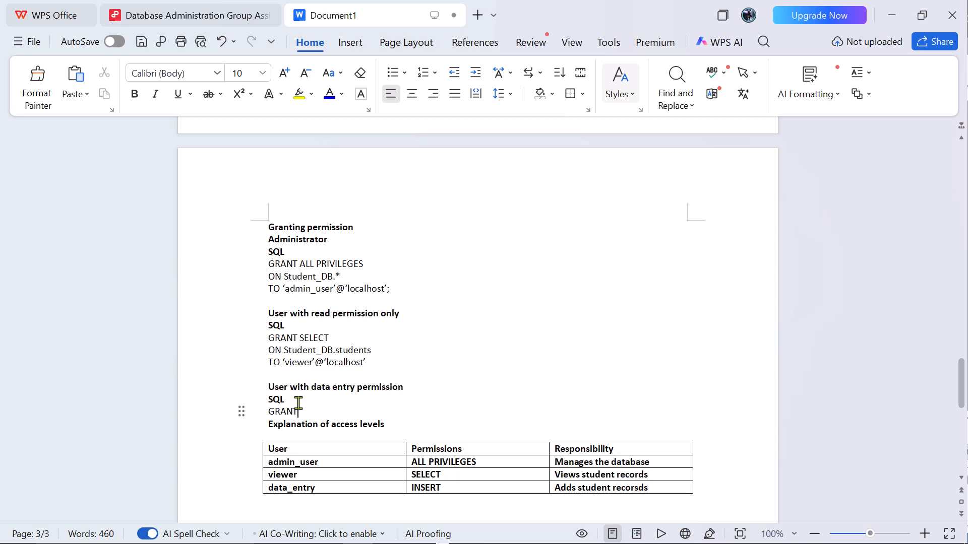
key("space")
type("INSERR")
key("BackSpace")
key("t")
Add the line ON Student_DB.students beneath GRANT INSERT in the data-entry user's SQL, followed by a new line.
key("Return")
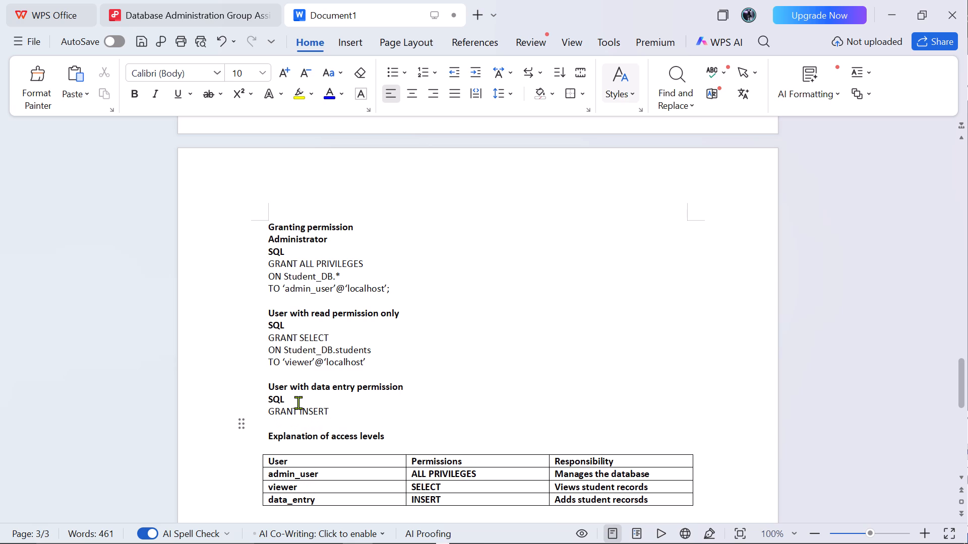
type("ON")
key("space")
type("Stude")
type("nt")
key("shift+underscore")
type("DB")
key("period")
type("students")
key("Return")
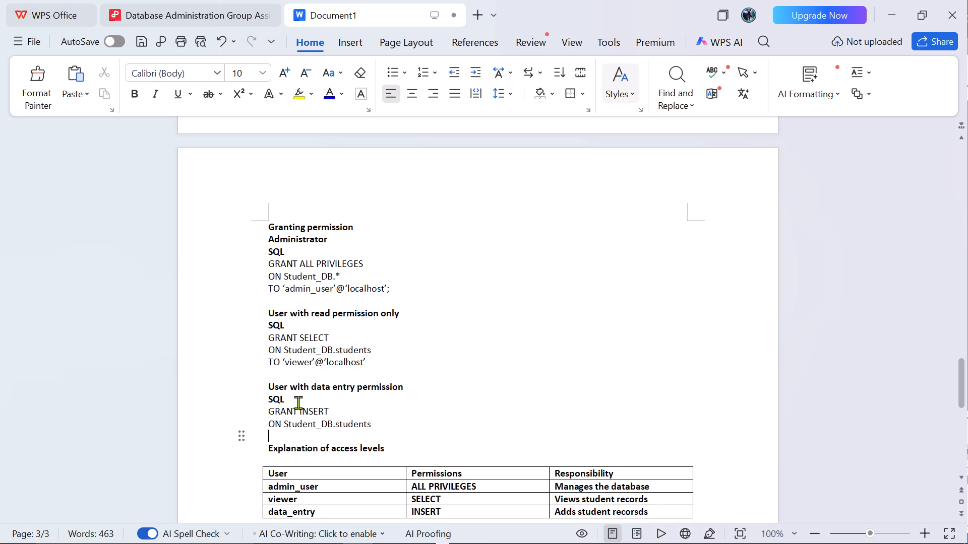
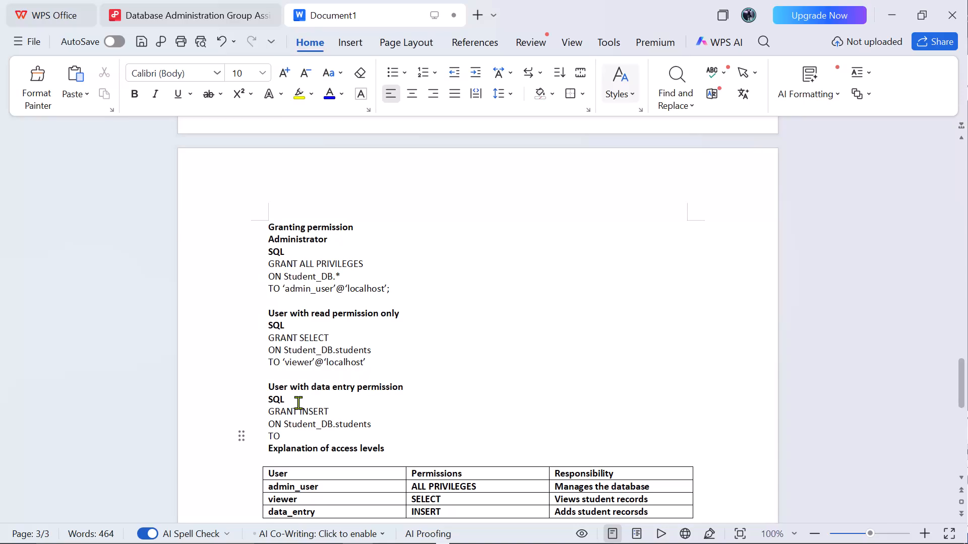
Enter the user name 'data_entry' followed by @ in the TO line of the data-entry user's SQL.
key("apostrophe")
type("data")
type("_entry")
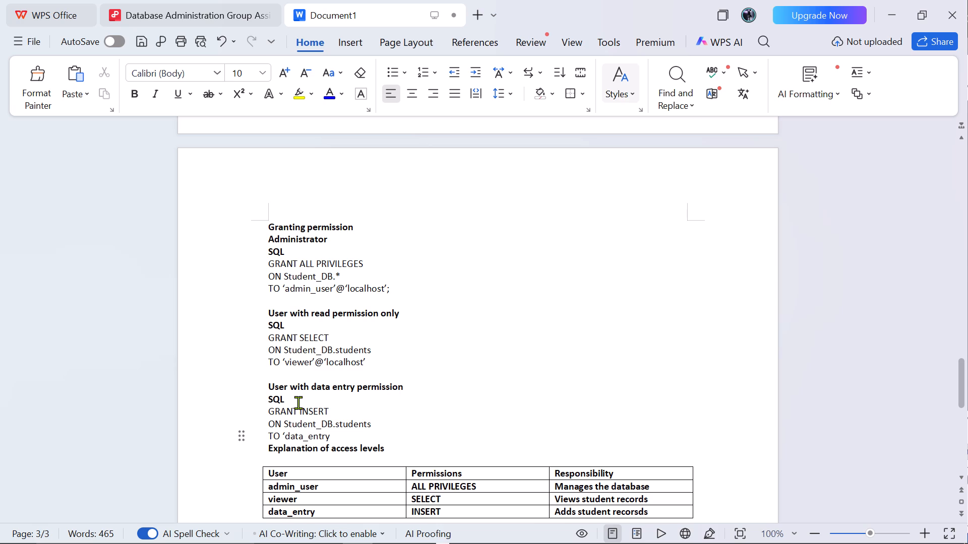
key("apostrophe")
key("shift+at")
Complete the data-entry user's TO line with the host 'localhost' directly after the @, ending the statement with a semicolon.
key("space")
type("'")
key("space")
key("BackSpace")
key("apostrophe")
key("Left")
key("Left")
key("Left")
key("Left")
key("Right")
key("Right")
key("BackSpace")
key("Right")
type("loca")
type("lhost")
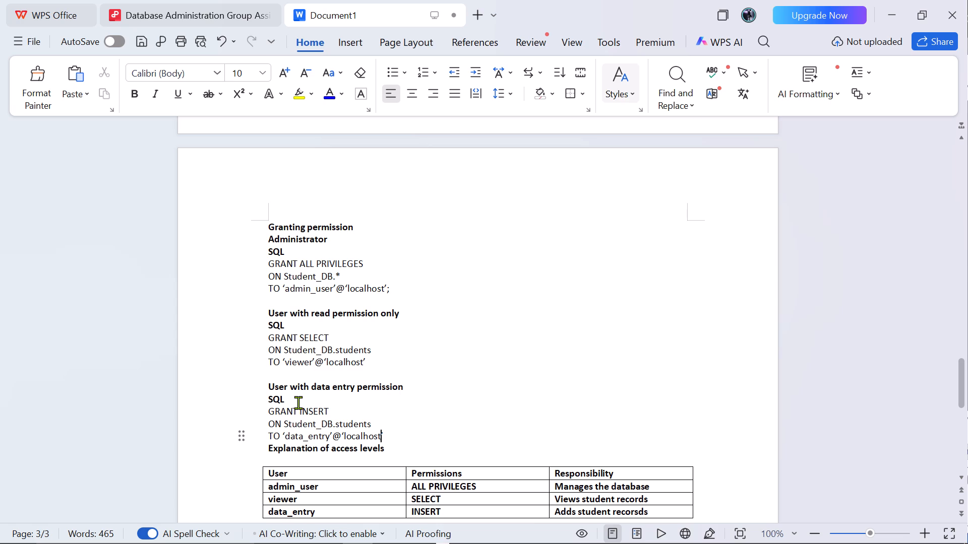
key("Right")
key("semicolon")
key("Down")
key("Down")
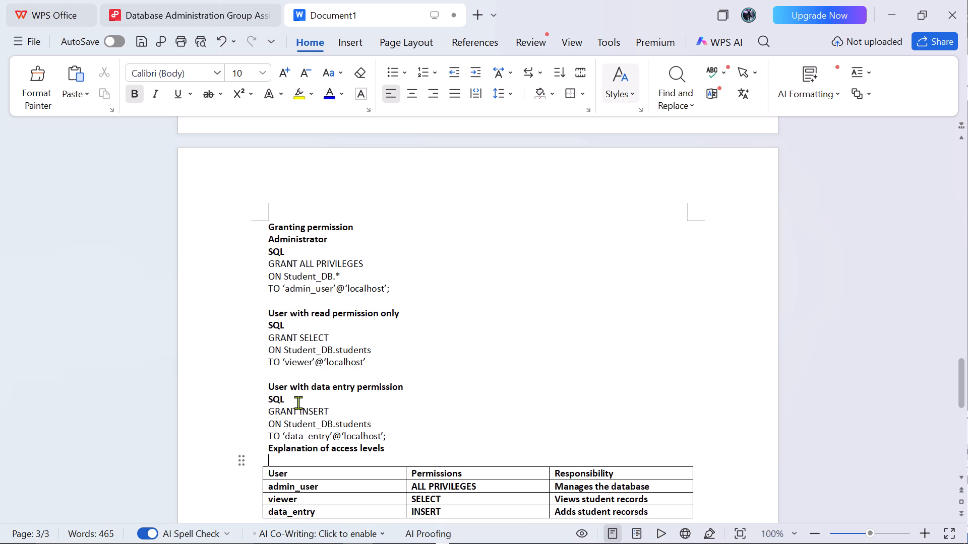
End the read-only user's GRANT statement with a semicolon after 'viewer'@'localhost'.
left_click(371, 363)
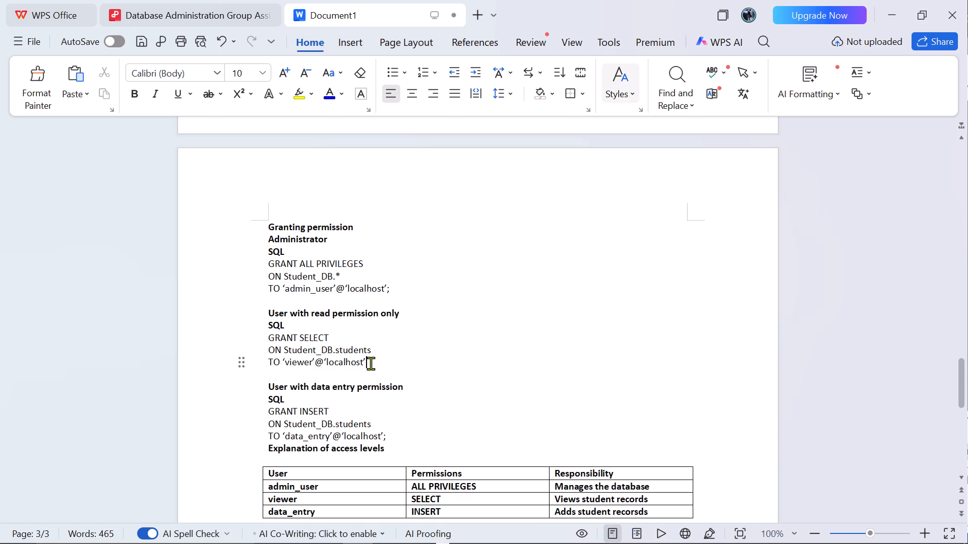
key("semicolon")
left_click(536, 480)
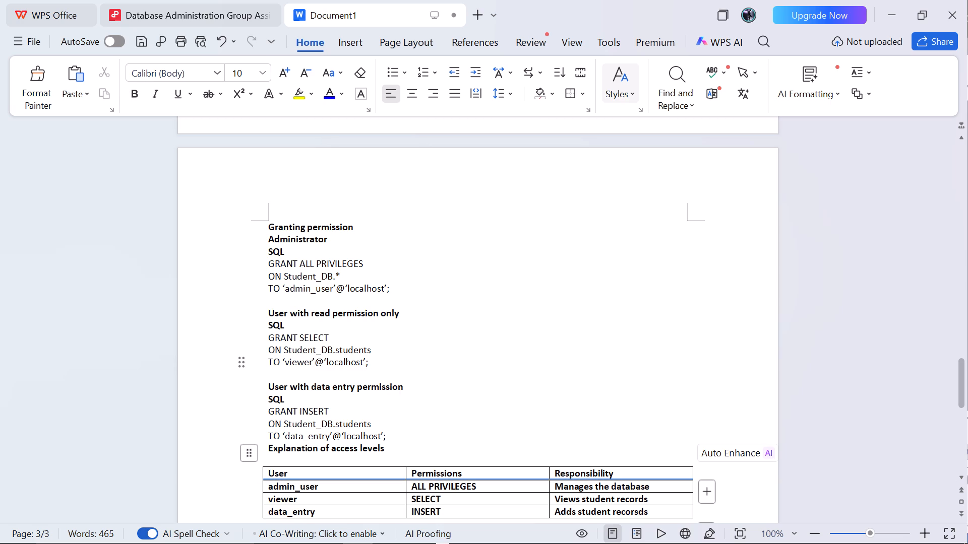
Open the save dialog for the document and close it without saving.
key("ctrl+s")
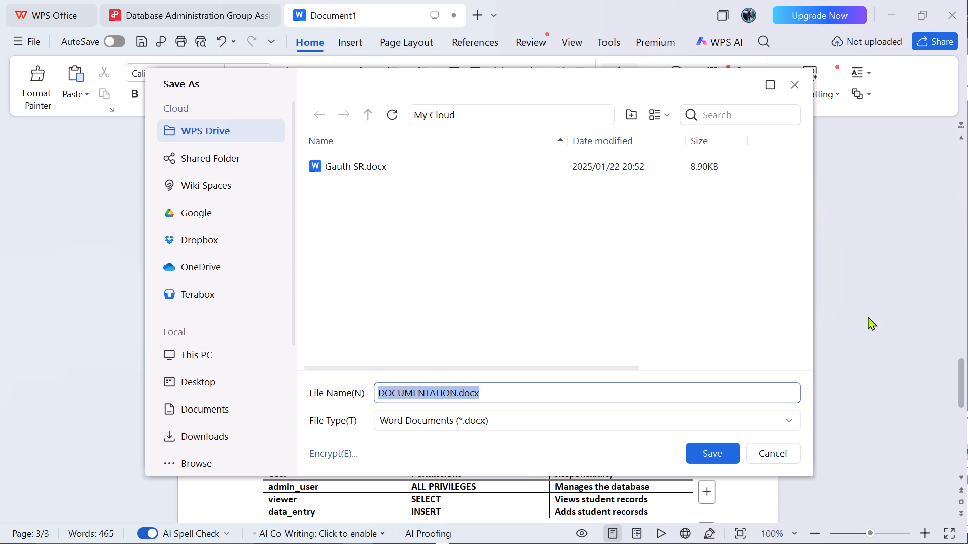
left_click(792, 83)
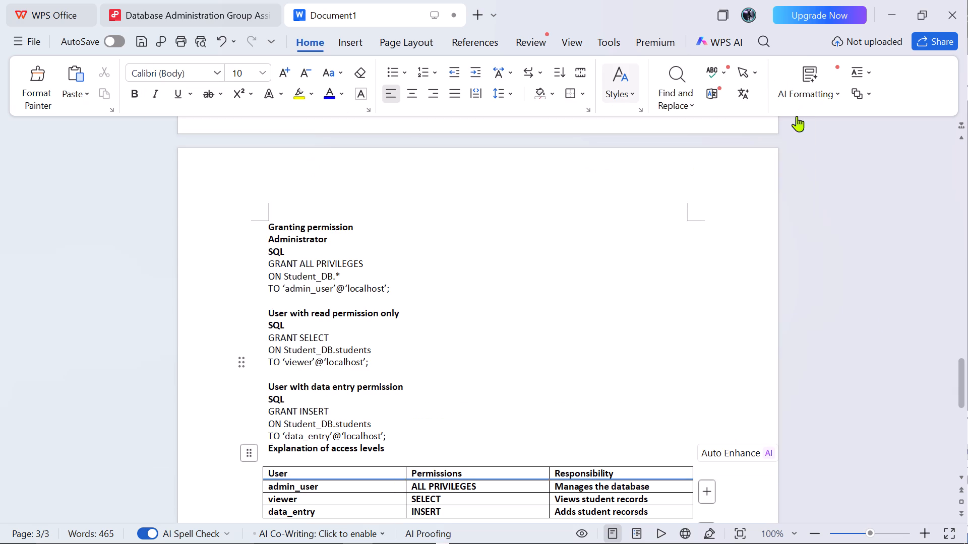
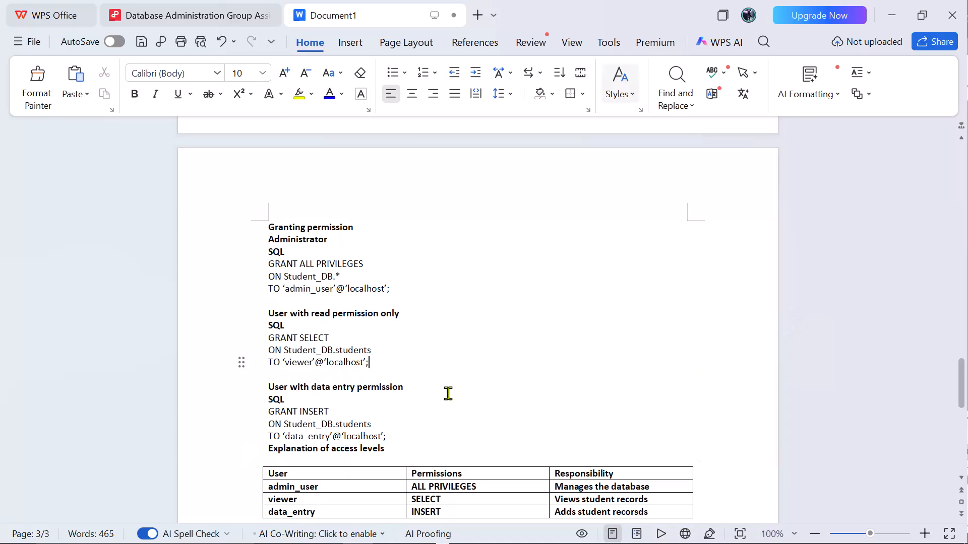
Insert a blank line between the data-entry user's GRANT statement and the Explanation of access levels heading.
left_click(397, 430)
key("Return")
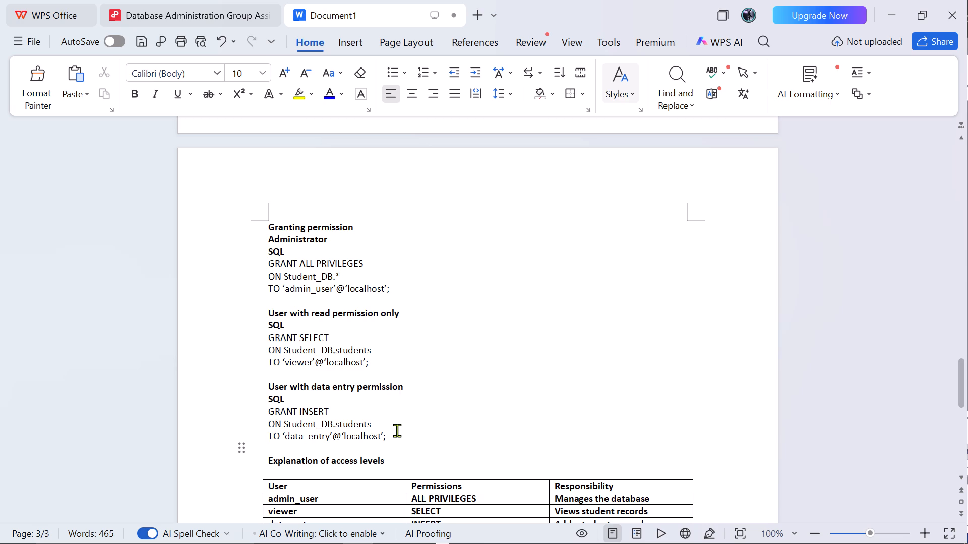
Consult the task list in the assignment brief PDF and return to the document.
left_click(179, 0)
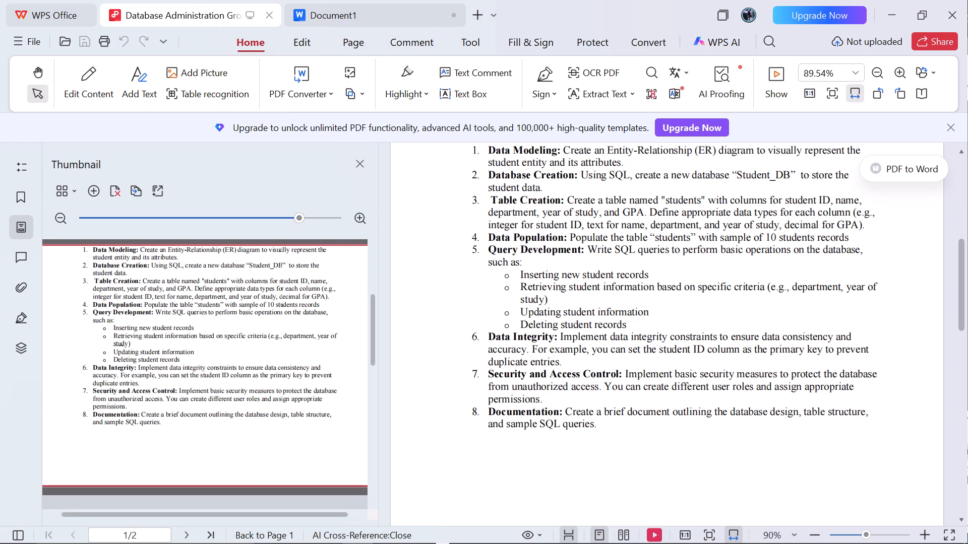
left_click(329, 2)
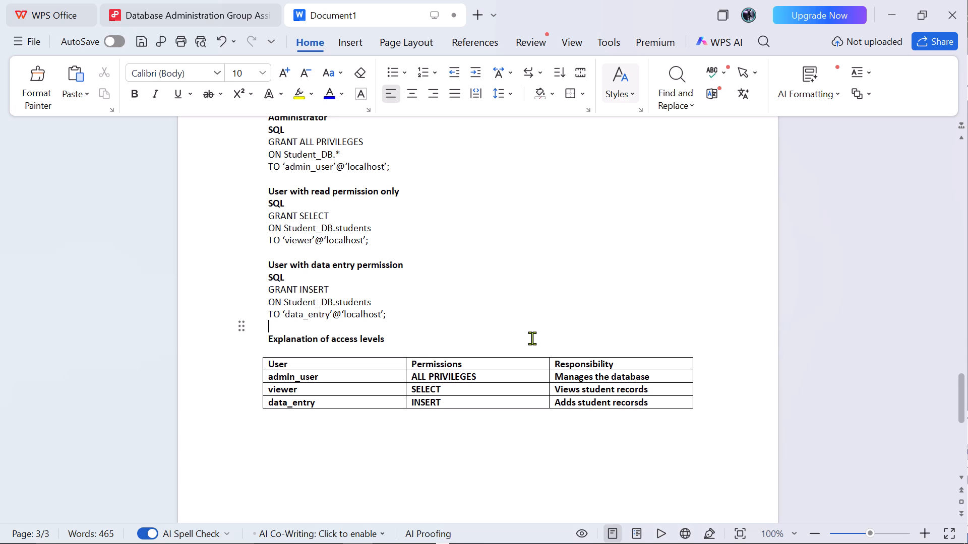
Add the bold heading "Viewing user permissions" on its own line above Explanation of access levels.
key("Return")
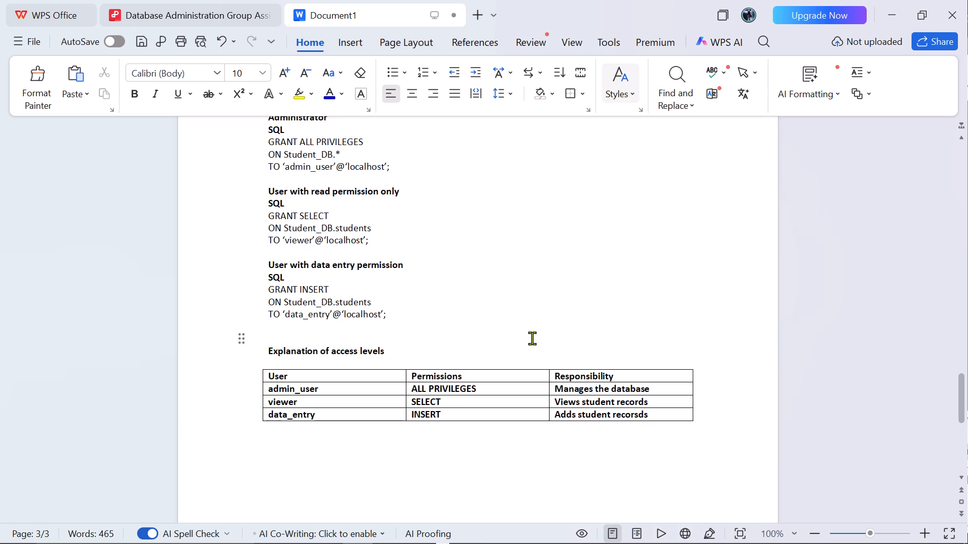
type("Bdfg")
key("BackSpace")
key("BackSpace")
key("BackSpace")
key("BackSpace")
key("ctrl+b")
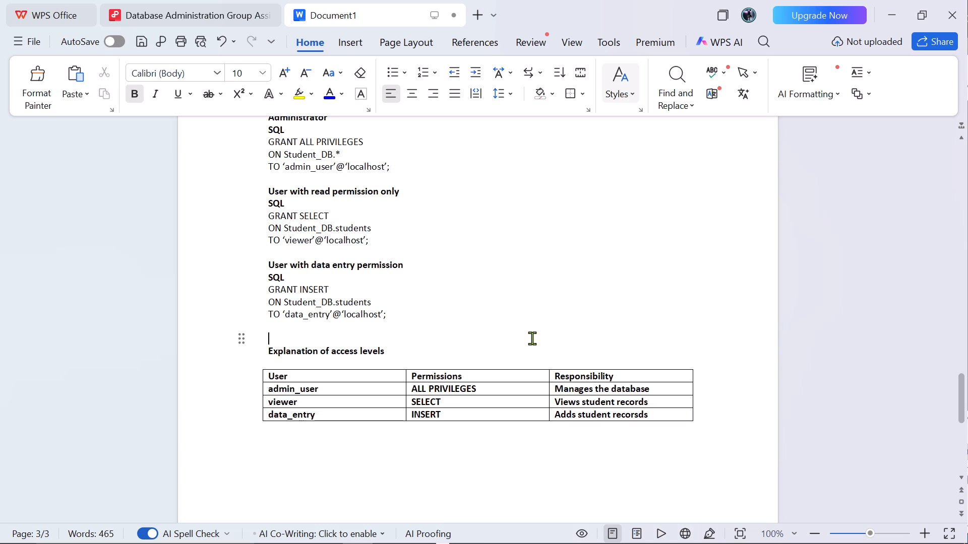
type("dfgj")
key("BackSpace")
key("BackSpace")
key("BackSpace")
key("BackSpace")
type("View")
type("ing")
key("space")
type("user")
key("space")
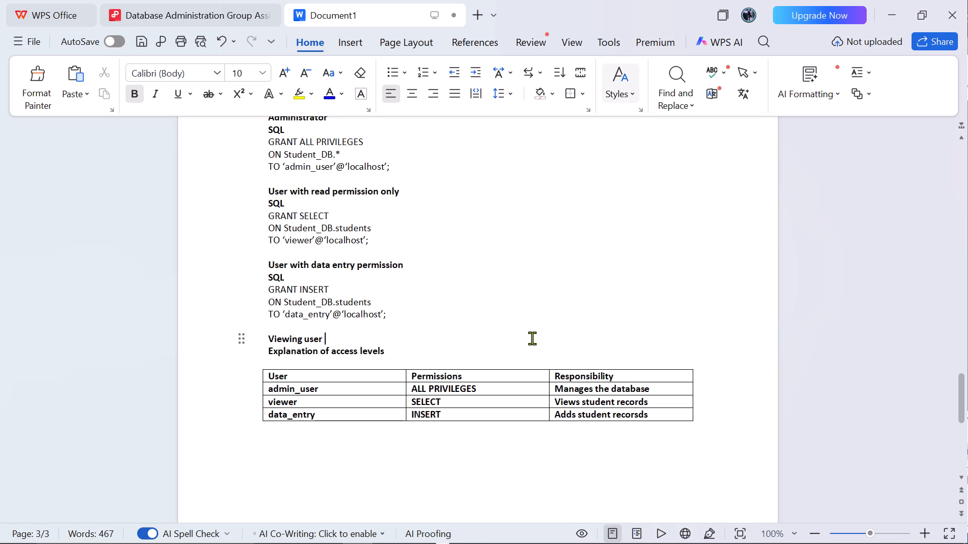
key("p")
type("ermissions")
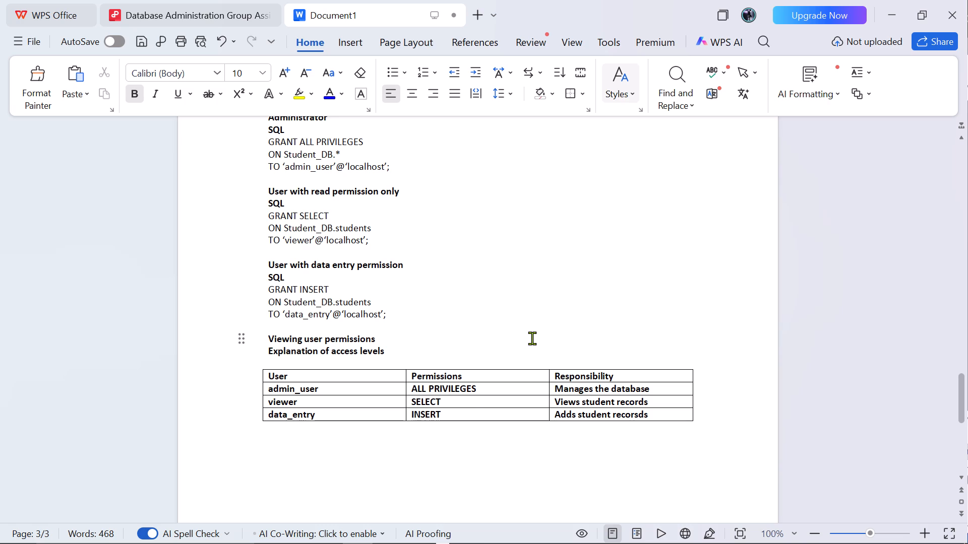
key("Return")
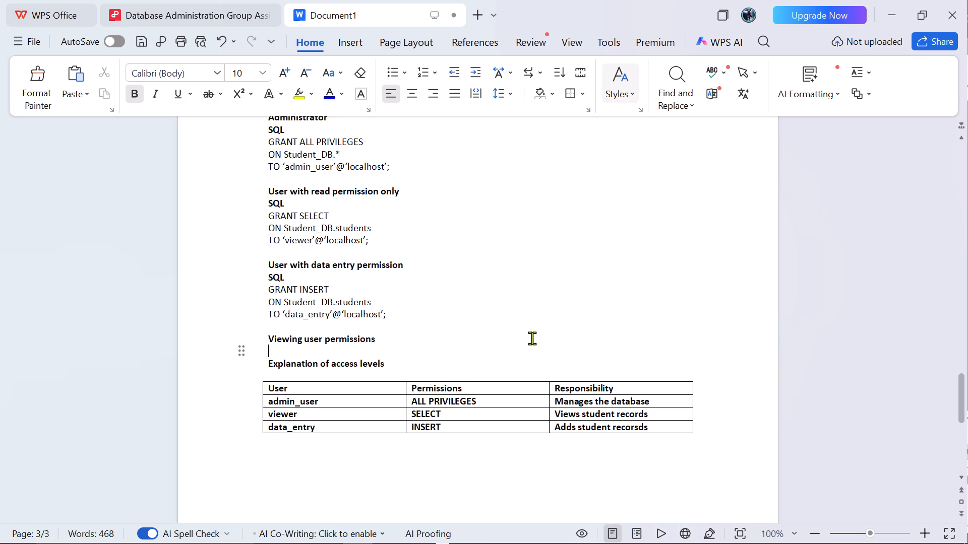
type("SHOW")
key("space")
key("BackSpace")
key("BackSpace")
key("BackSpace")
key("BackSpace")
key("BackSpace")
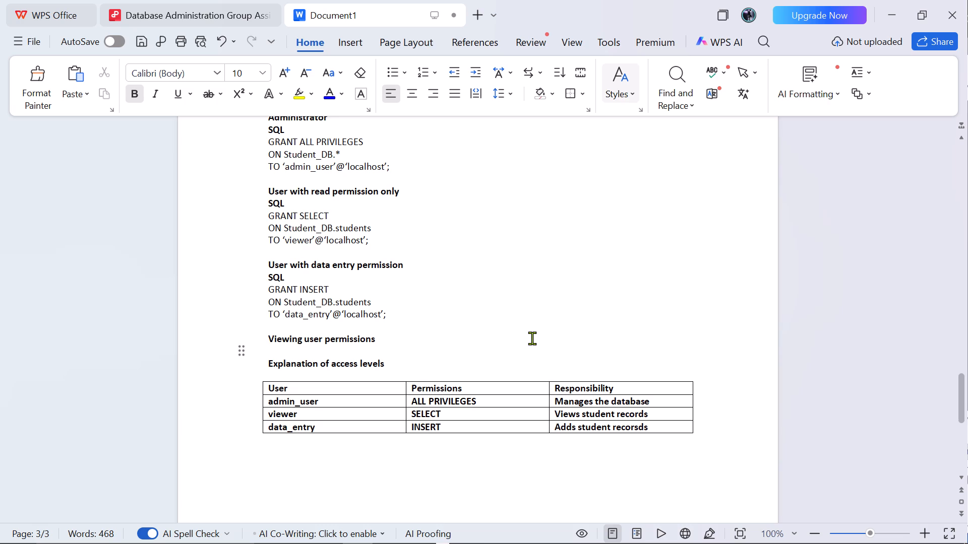
Add the bold label "SQL" on the line beneath the Viewing user permissions heading.
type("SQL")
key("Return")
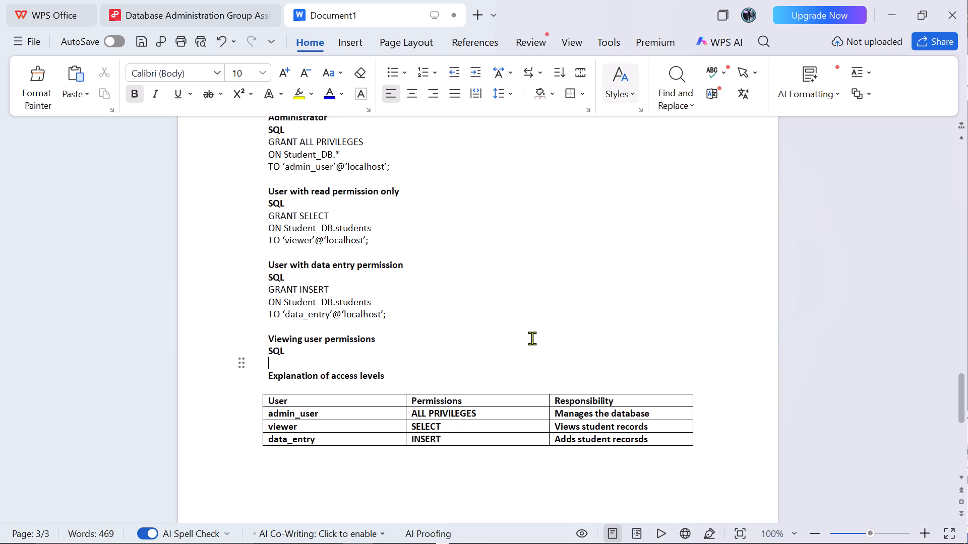
Begin the statement under the new SQL label with "SHOW GRANTS FOR" in regular, non-bold text.
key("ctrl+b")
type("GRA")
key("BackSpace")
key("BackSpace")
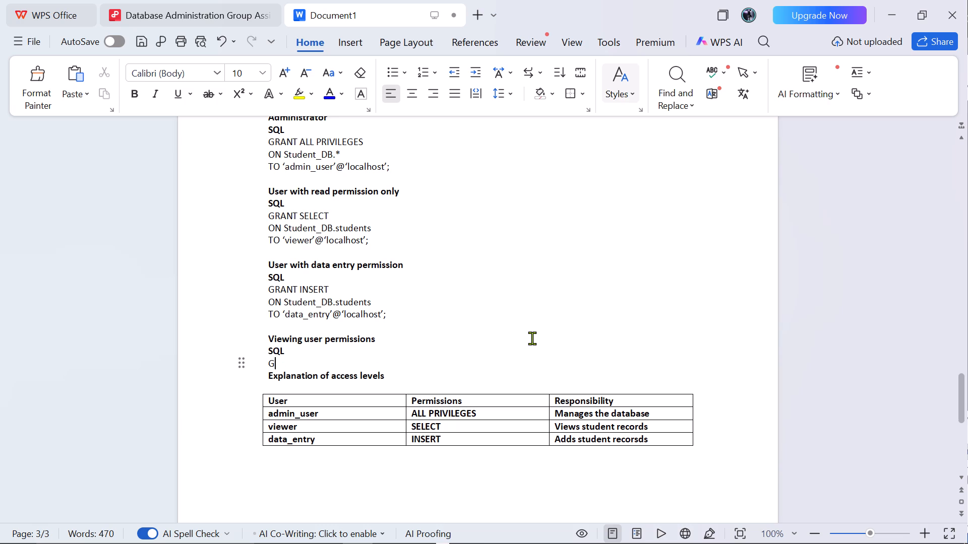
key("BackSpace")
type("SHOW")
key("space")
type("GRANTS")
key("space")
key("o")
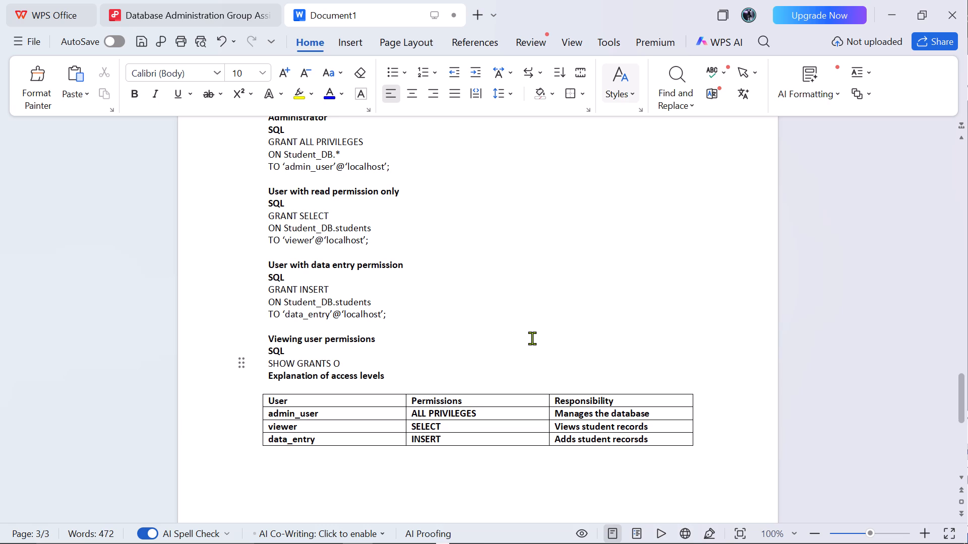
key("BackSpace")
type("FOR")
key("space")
Enter the user name 'viewer' followed by @ after SHOW GRANTS FOR.
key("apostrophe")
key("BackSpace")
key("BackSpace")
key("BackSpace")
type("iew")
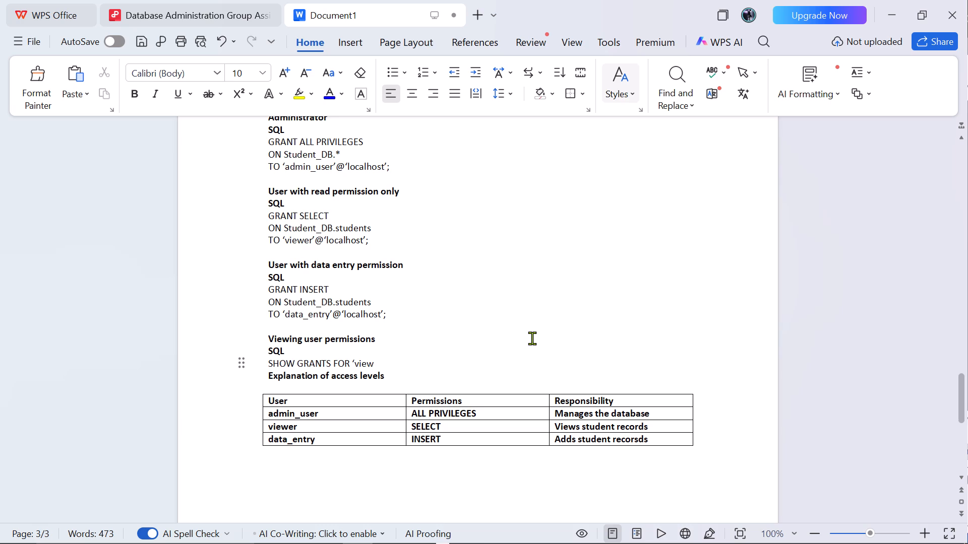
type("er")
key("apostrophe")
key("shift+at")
Complete the SHOW GRANTS statement with the host 'localhost' after a space, ending it with a semicolon.
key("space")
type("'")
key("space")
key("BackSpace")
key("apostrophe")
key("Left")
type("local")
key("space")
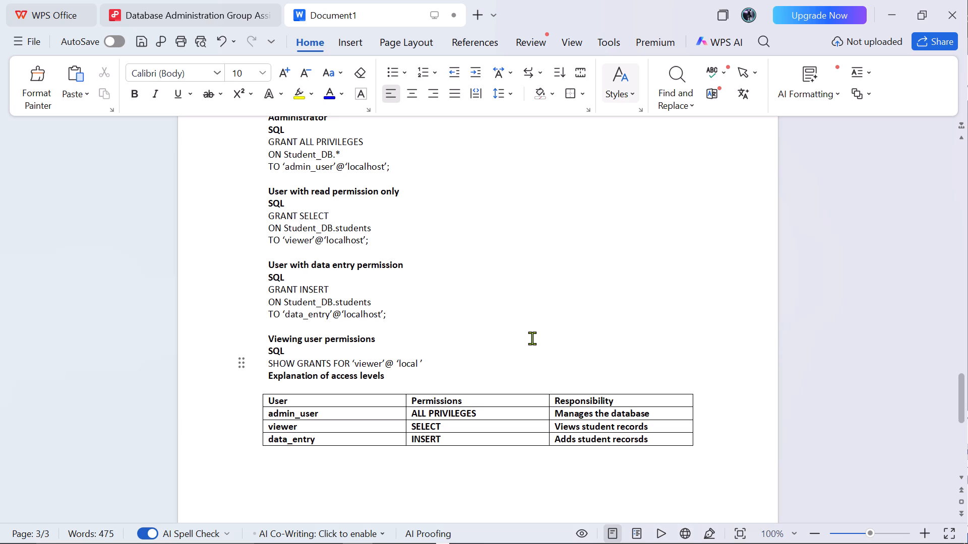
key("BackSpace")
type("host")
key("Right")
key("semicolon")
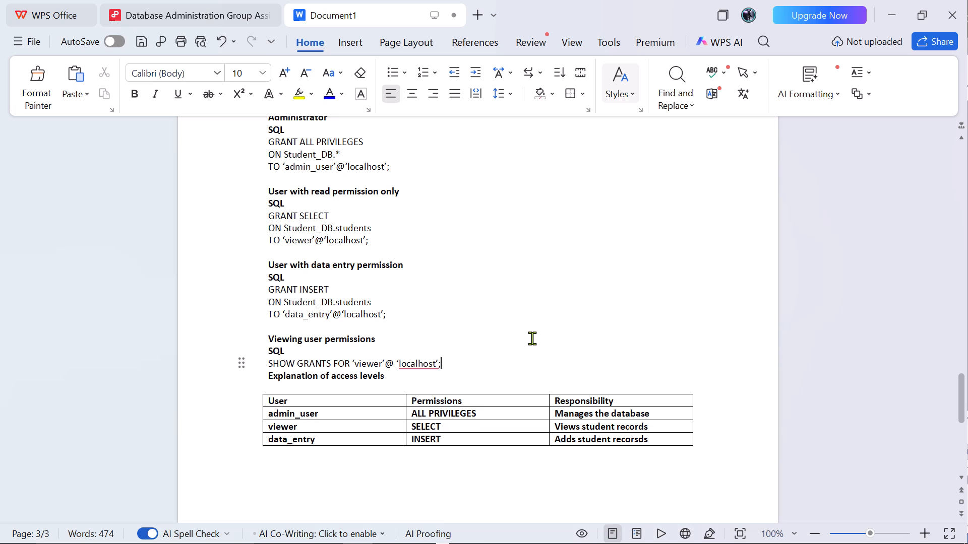
Check the assignment brief PDF's task list once more and return to the start of the document.
left_click(189, 0)
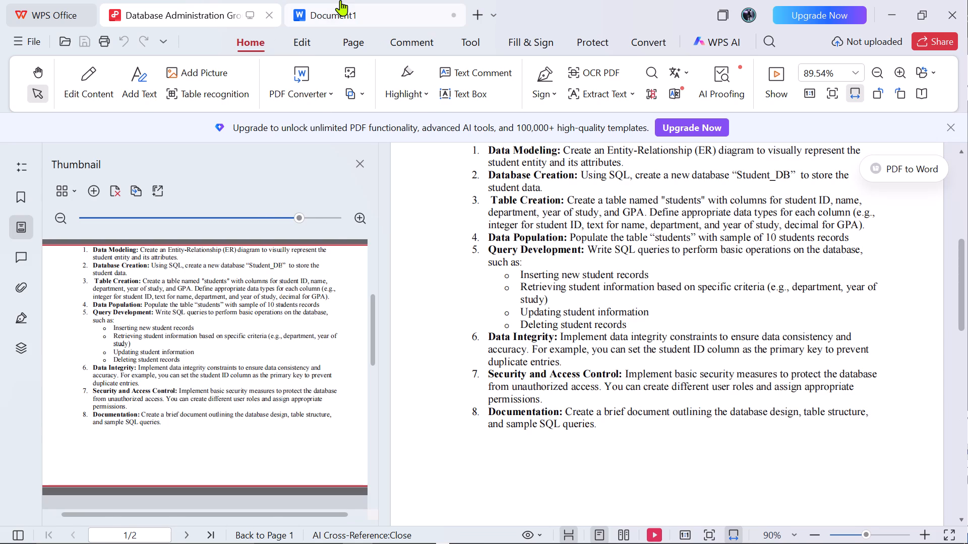
left_click(340, 0)
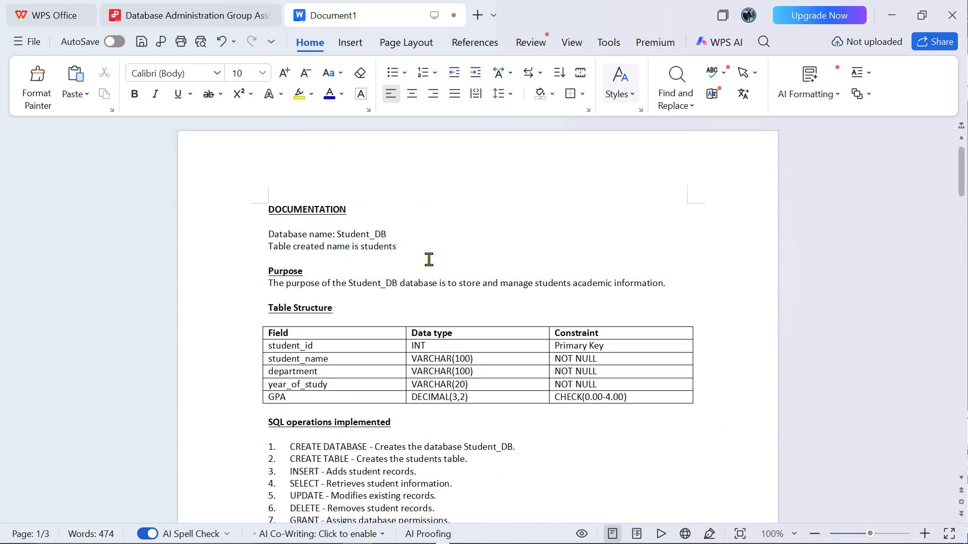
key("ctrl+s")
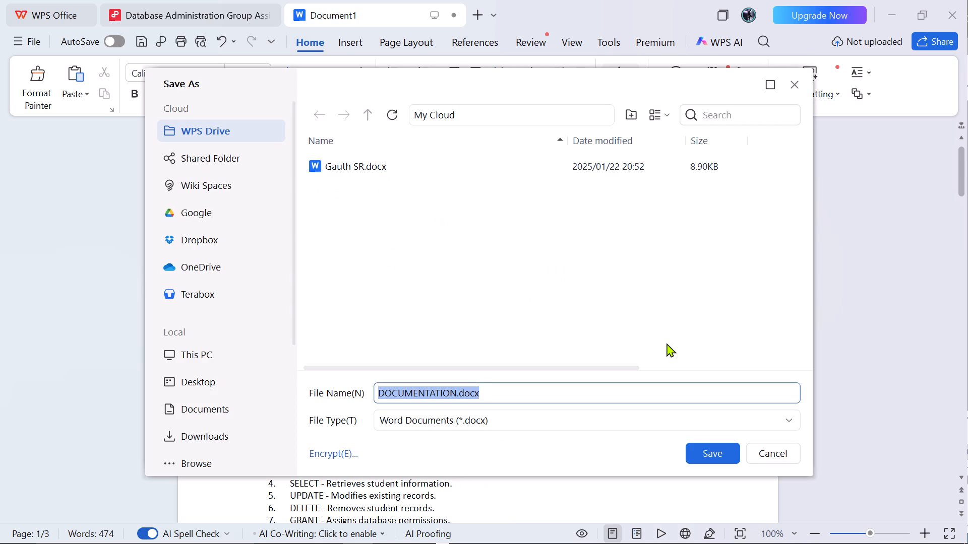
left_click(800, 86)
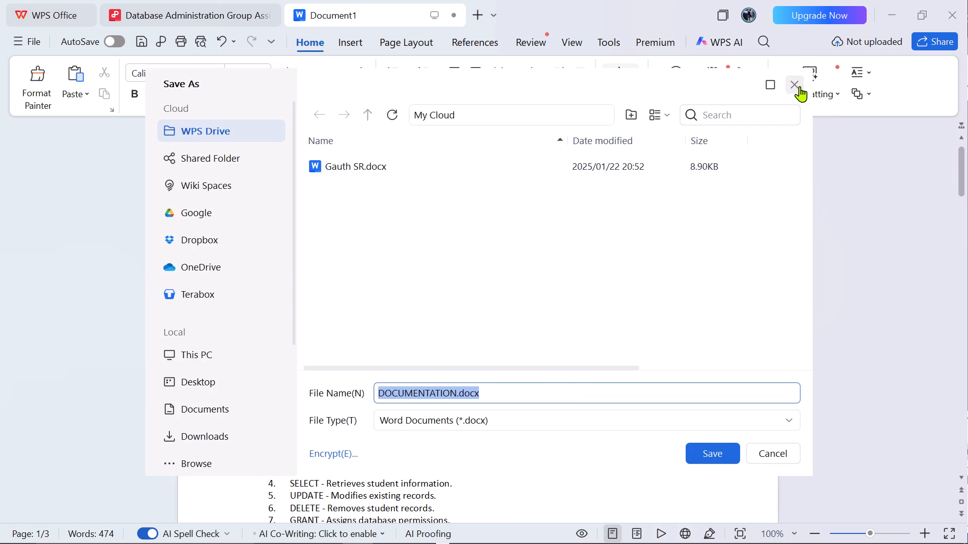
Insert five blank lines above the DOCUMENTATION heading and place the cursor on the first of them.
left_click(302, 187)
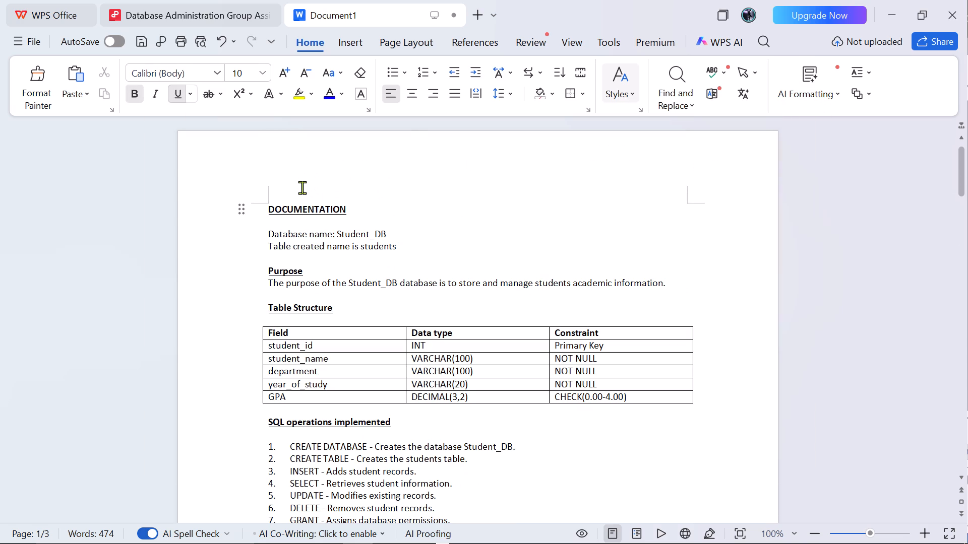
left_click(288, 186)
left_click(265, 208)
key("Return")
key("Return")
key("Return")
key("Return")
key("Return")
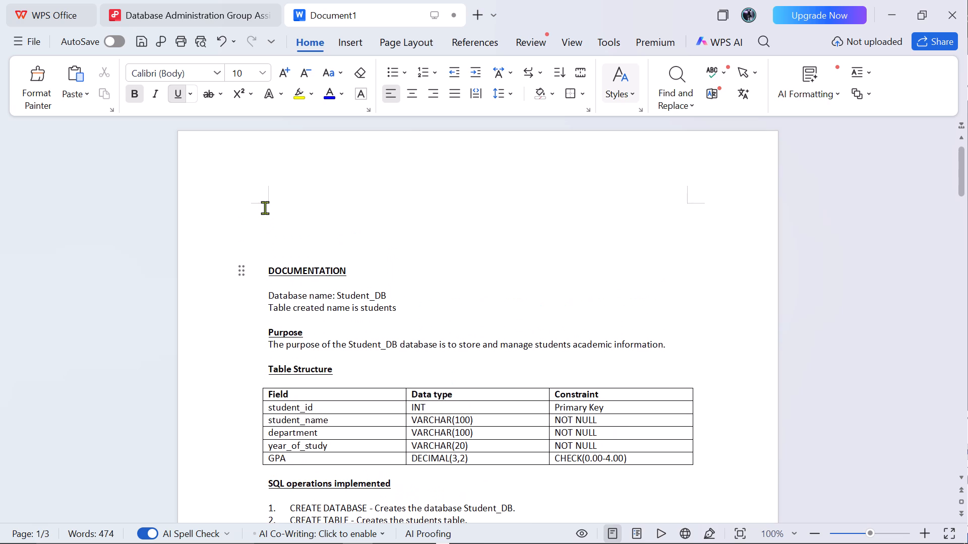
key("Up")
key("Up")
key("Up")
key("Up")
key("Up")
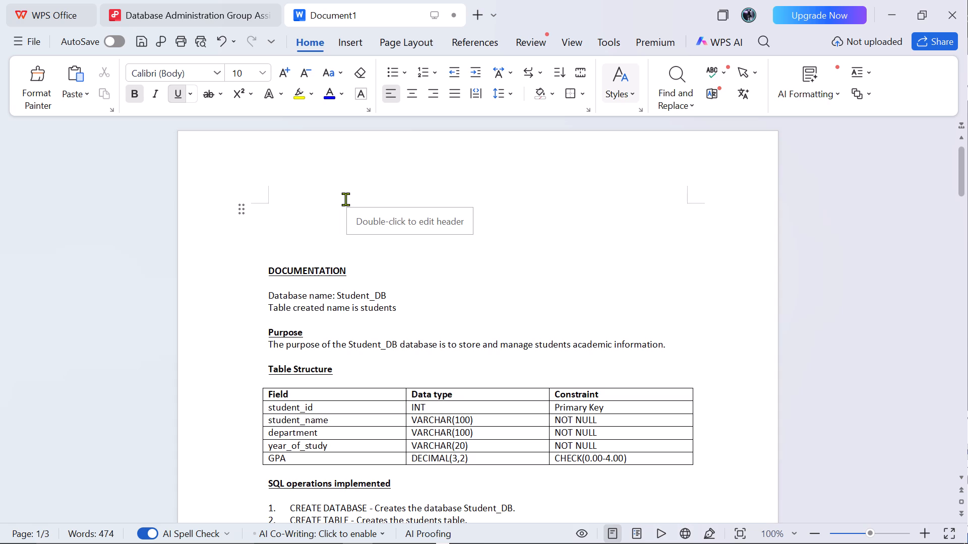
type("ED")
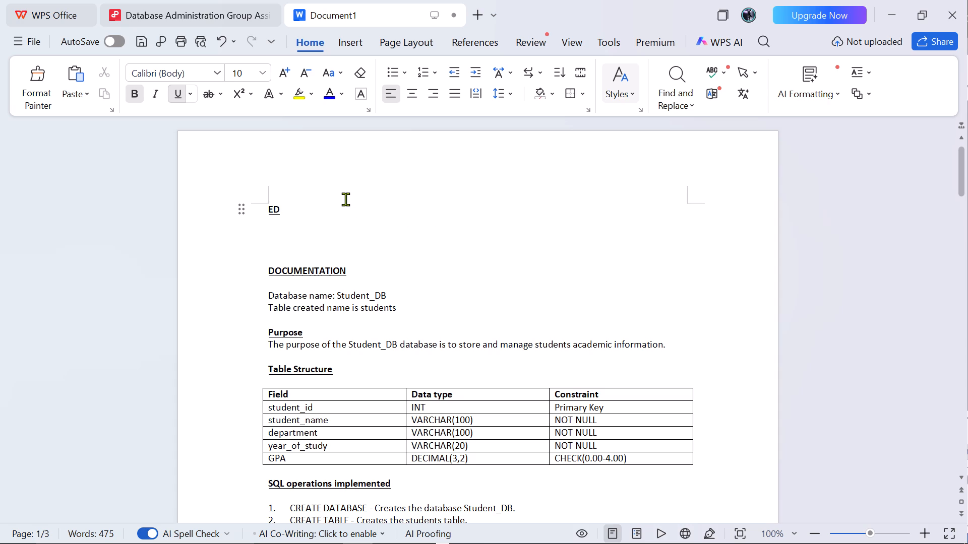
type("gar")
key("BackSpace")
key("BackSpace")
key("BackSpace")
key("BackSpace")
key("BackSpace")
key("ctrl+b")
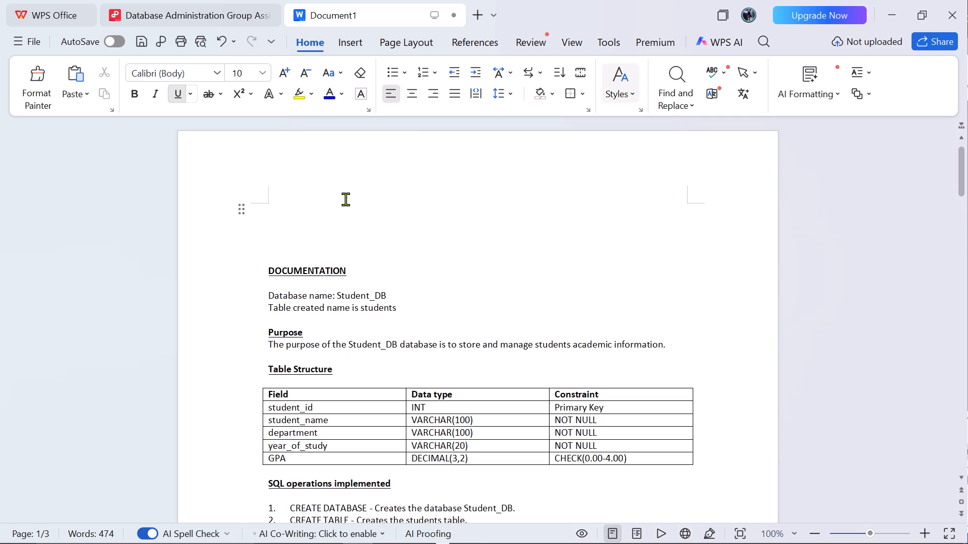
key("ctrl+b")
Enter the group member's name in capitals on the first line, in bold without underline.
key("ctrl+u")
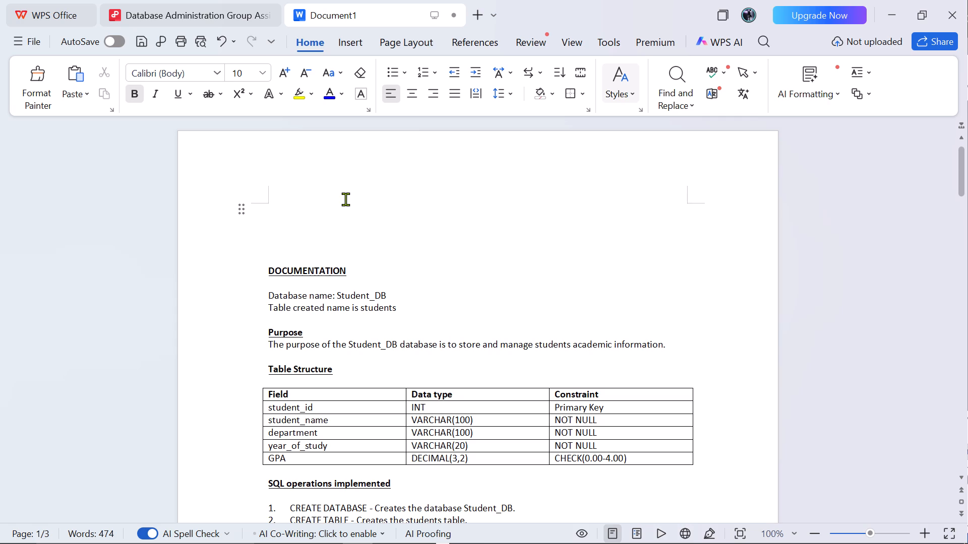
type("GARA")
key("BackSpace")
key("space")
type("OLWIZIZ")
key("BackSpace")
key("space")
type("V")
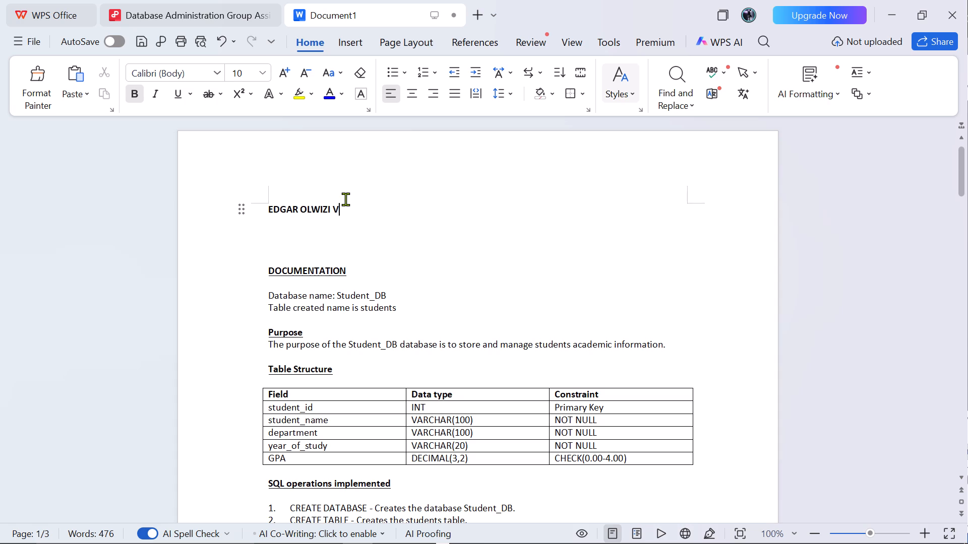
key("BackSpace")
Add a hyphen and the group member's registration number after the name.
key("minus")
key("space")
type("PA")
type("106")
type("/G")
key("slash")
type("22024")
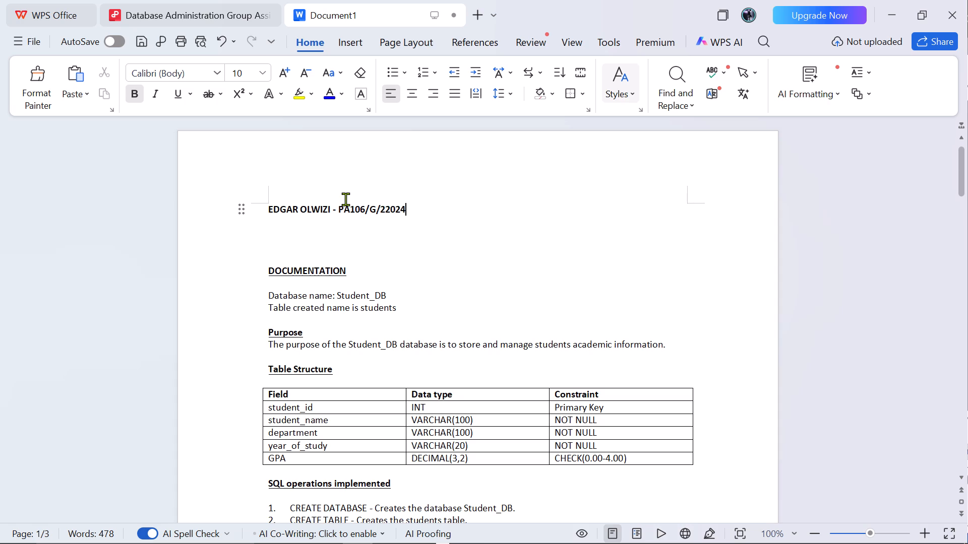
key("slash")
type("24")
left_click(500, 220)
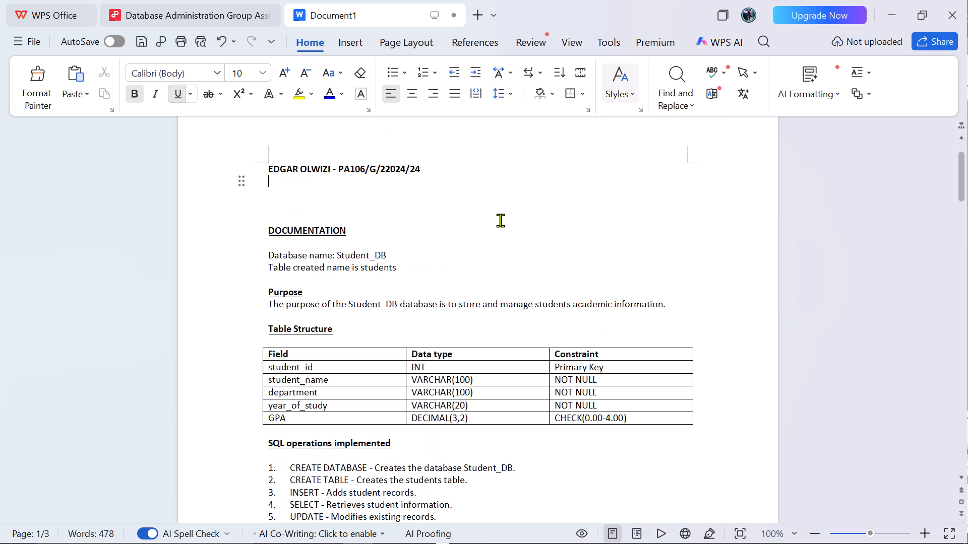
Add a bold, underlined heading "GROUP MEMBERS" above the member's name, with a blank line between them.
left_click(325, 146)
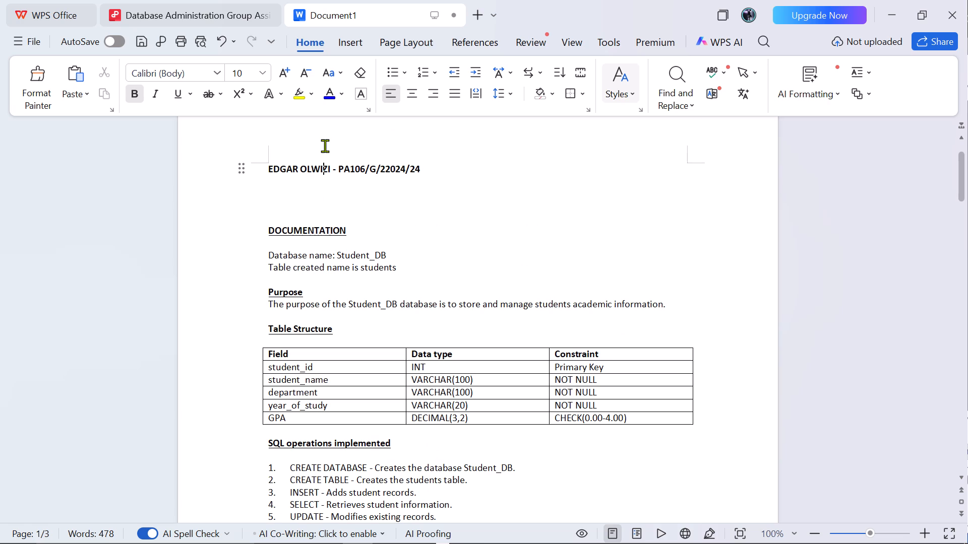
left_click(269, 168)
key("Return")
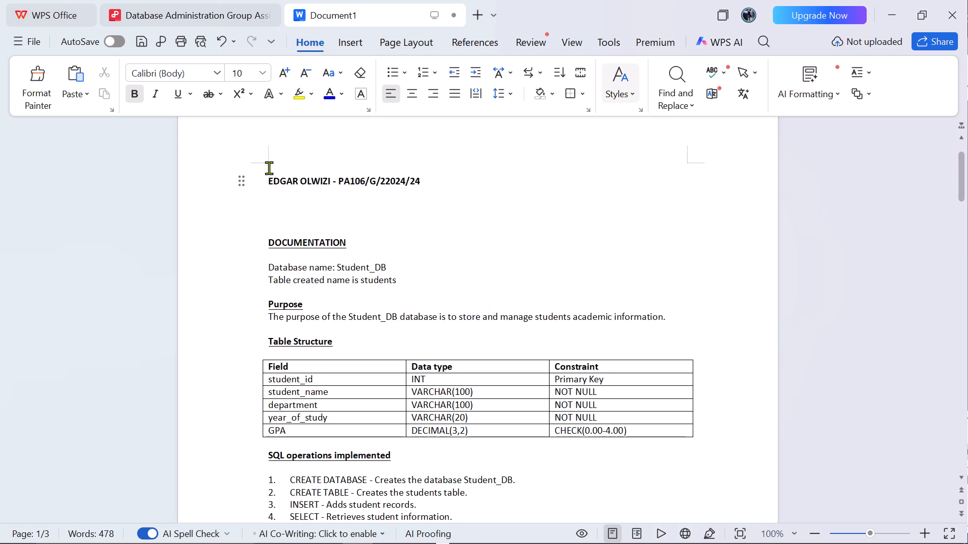
key("Up")
key("ctrl+u")
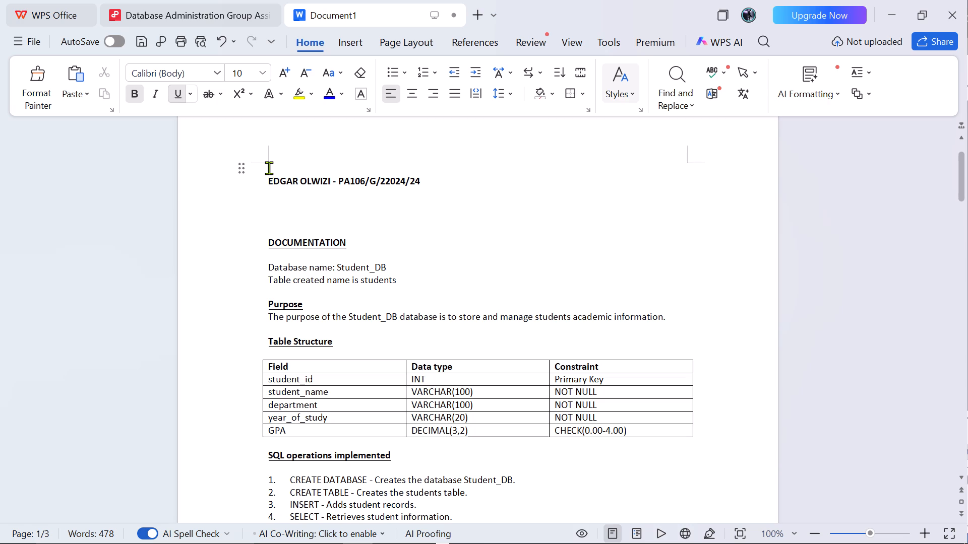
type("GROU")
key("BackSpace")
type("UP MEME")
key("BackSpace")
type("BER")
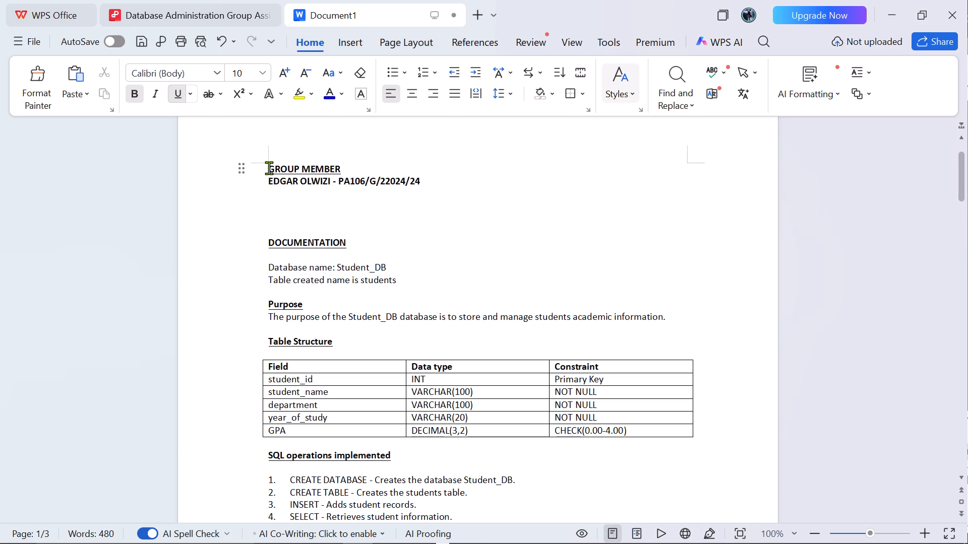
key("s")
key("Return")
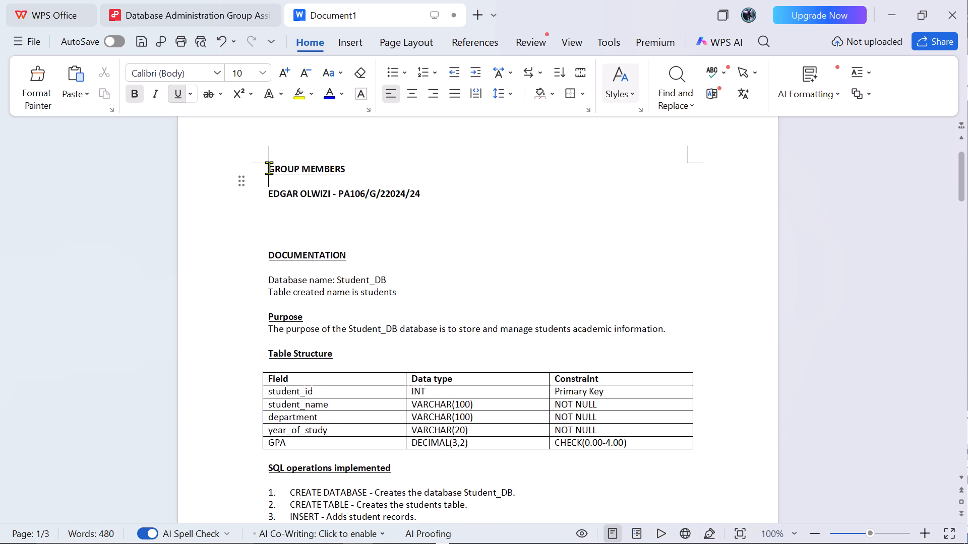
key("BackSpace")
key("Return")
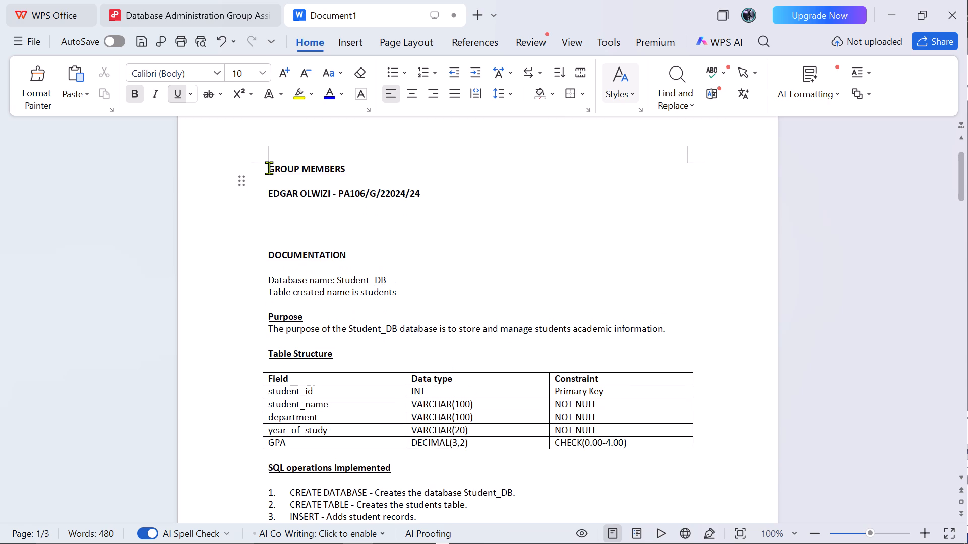
Move to the blank line directly below the group member's entry.
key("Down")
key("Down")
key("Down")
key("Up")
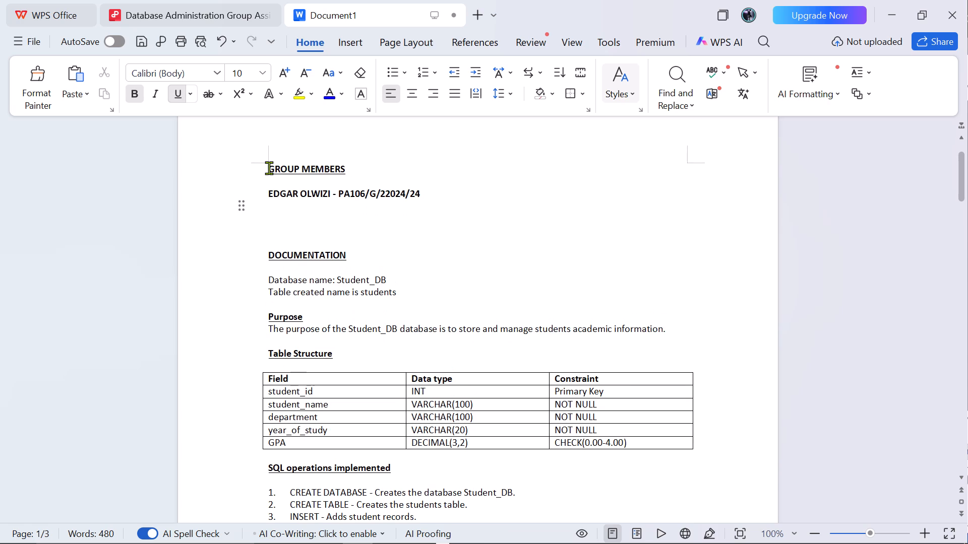
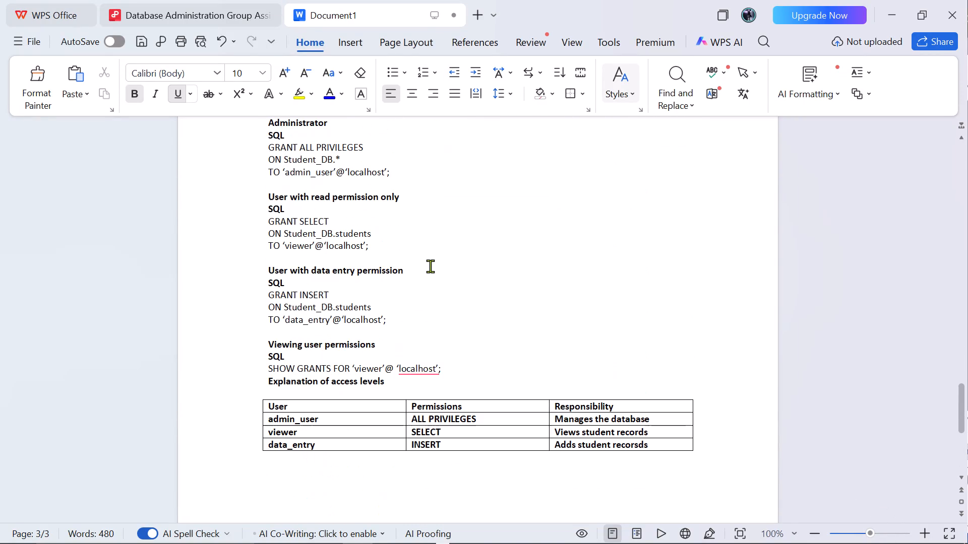
Ignore the spelling suggestion for 'localhost' in the SHOW GRANTS line under Viewing user permissions.
left_click(419, 367)
right_click(419, 367)
right_click(419, 367)
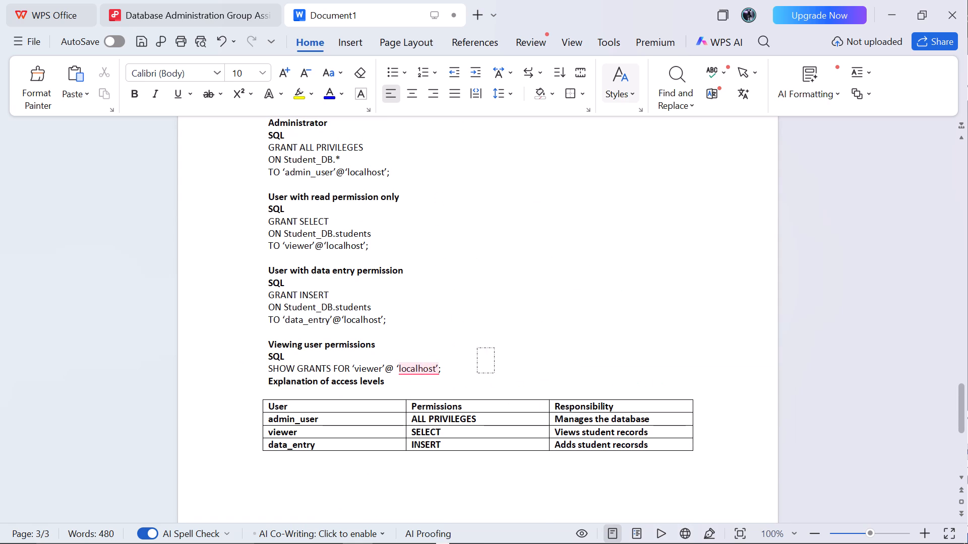
left_click(474, 350)
left_click(415, 372)
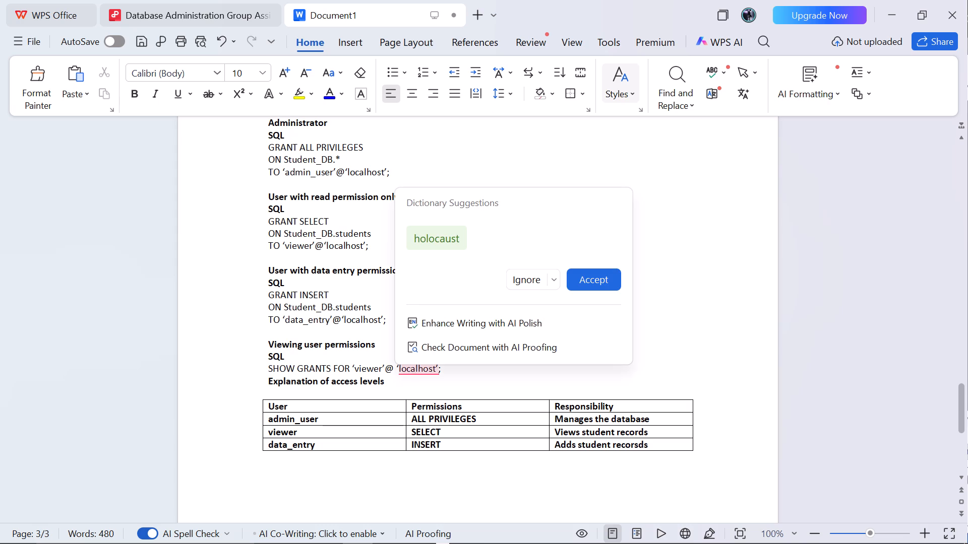
left_click(527, 281)
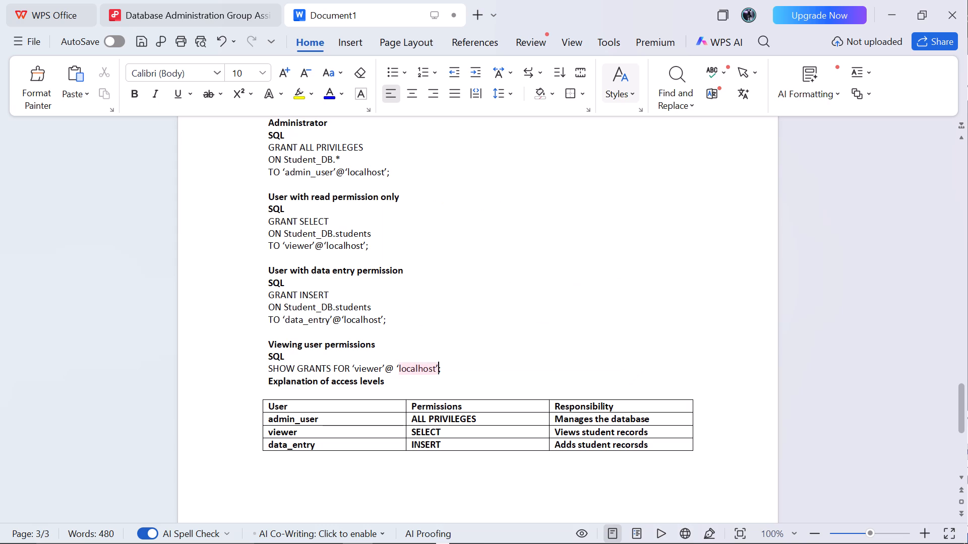
left_click(492, 341)
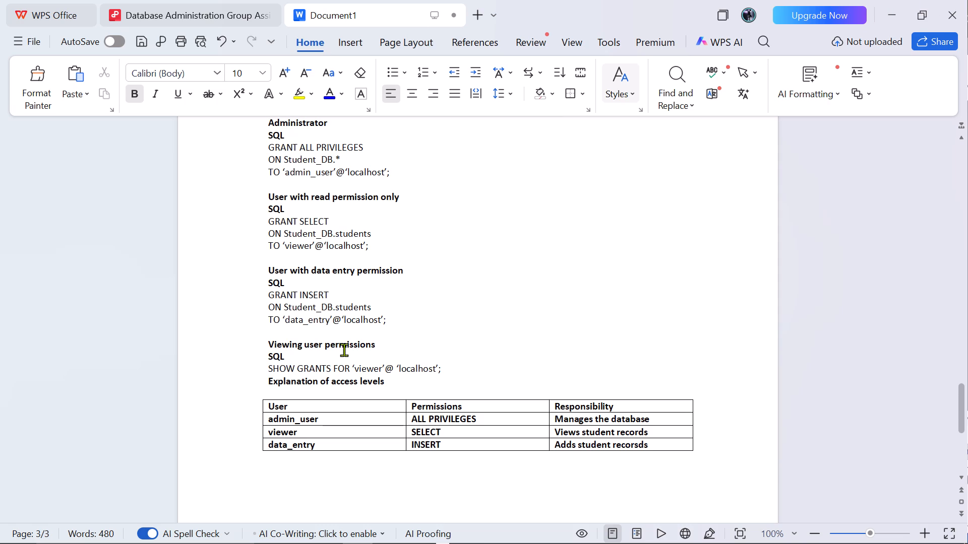
Save the document as DBAGROUPASSIGN.docx in the local Downloads folder.
key("ctrl+s")
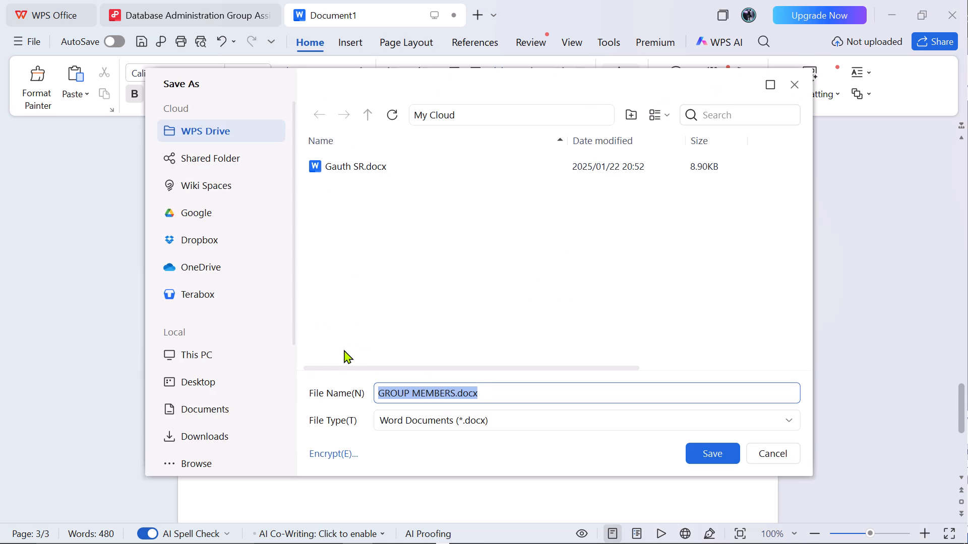
left_click(458, 393)
key("Left")
key("BackSpace")
key("BackSpace")
key("BackSpace")
key("BackSpace")
key("BackSpace")
key("BackSpace")
key("BackSpace")
key("BackSpace")
key("BackSpace")
key("BackSpace")
key("BackSpace")
key("BackSpace")
key("BackSpace")
key("BackSpace")
key("BackSpace")
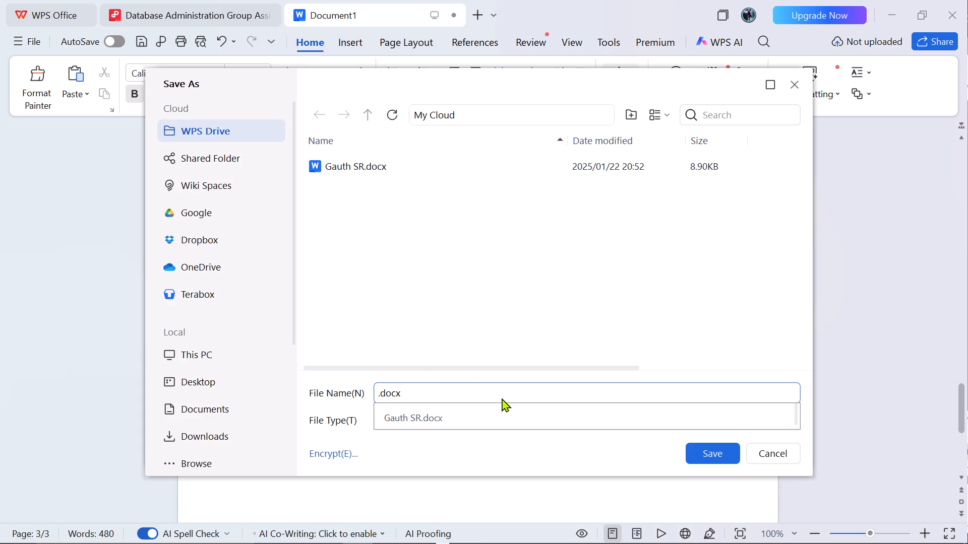
key("BackSpace")
type("DBA")
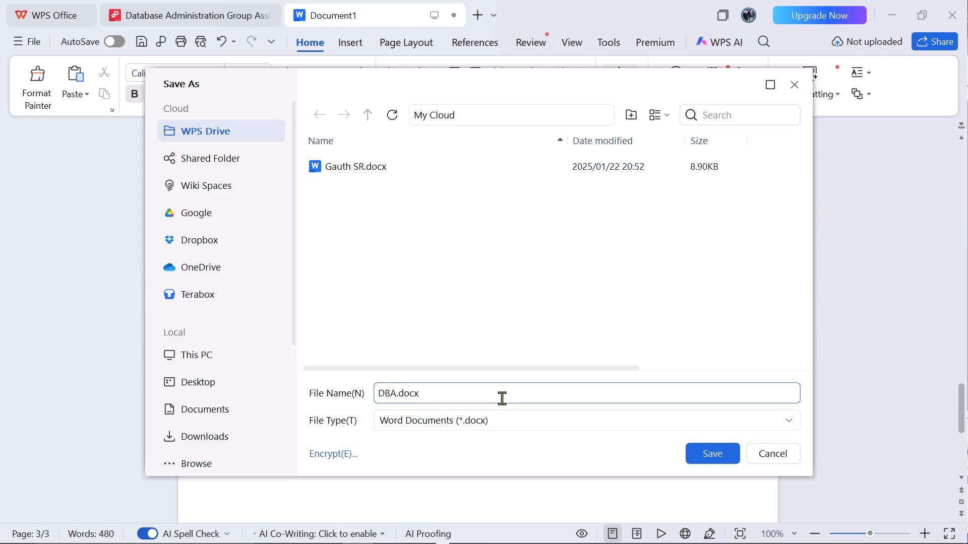
key("shift+g")
type("ROUP")
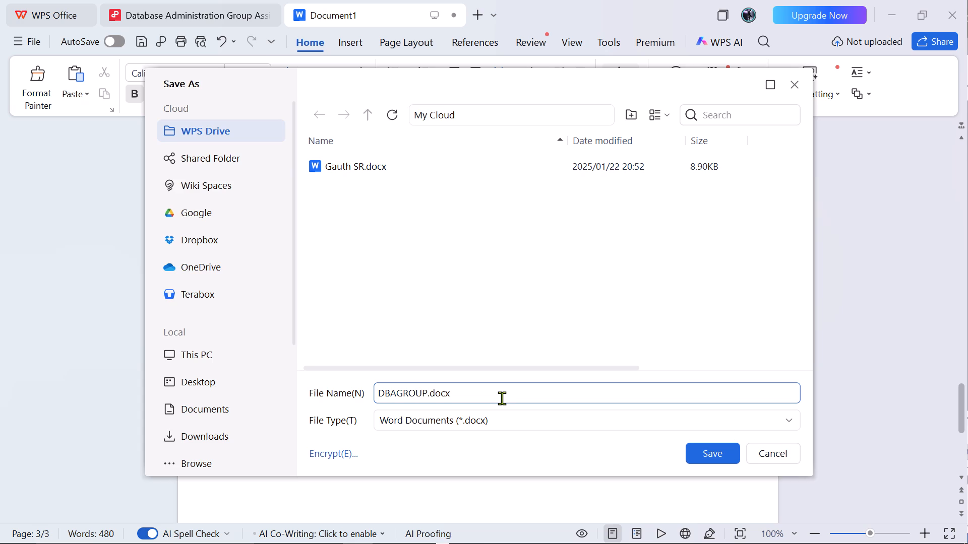
type("ASS")
type("IGN")
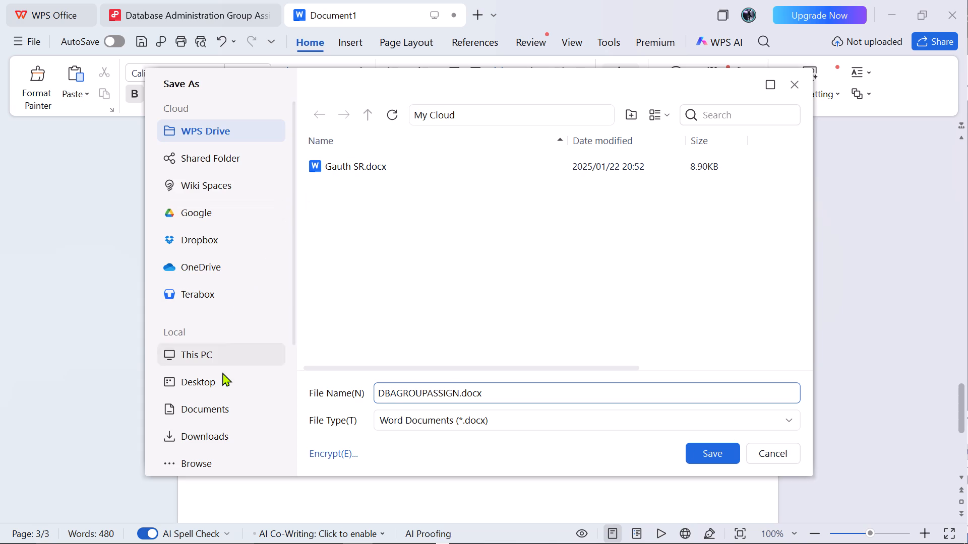
left_click(208, 434)
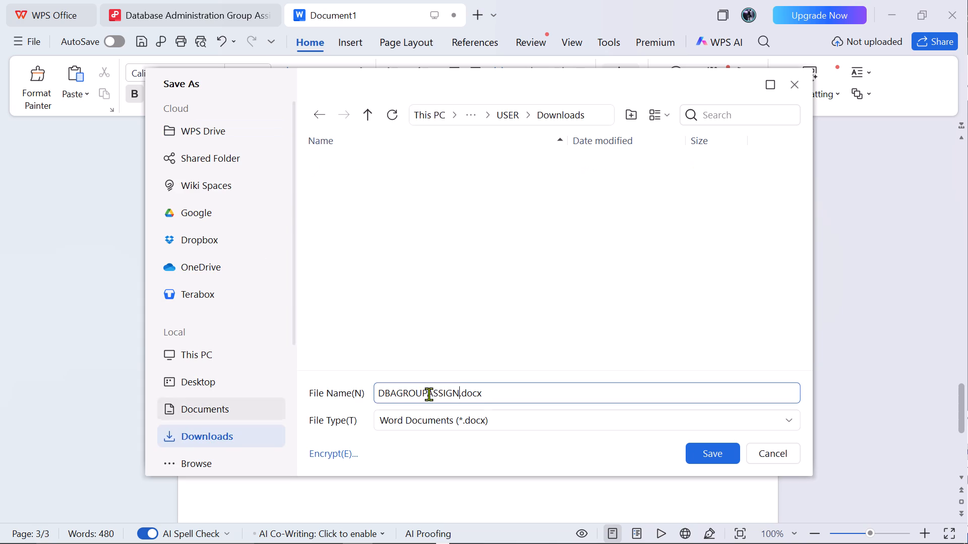
left_click(693, 451)
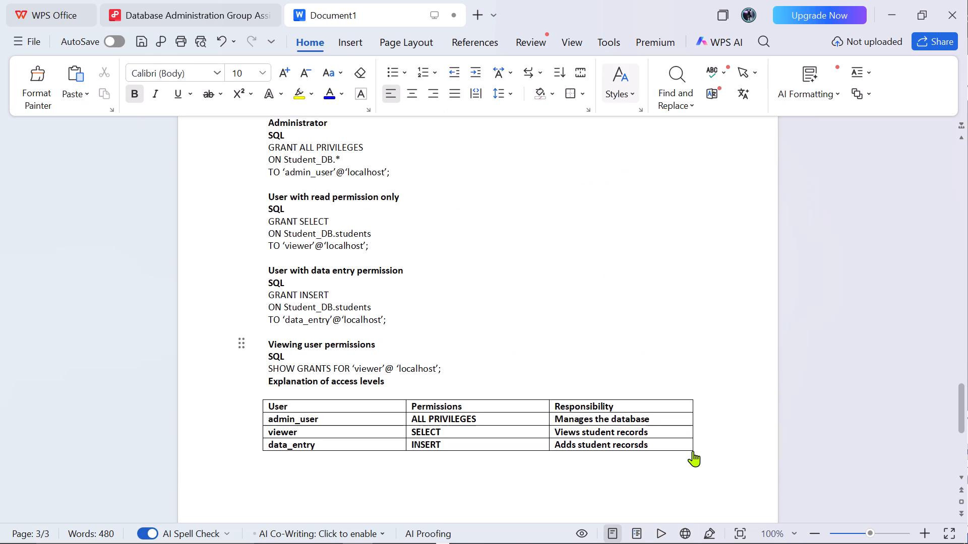
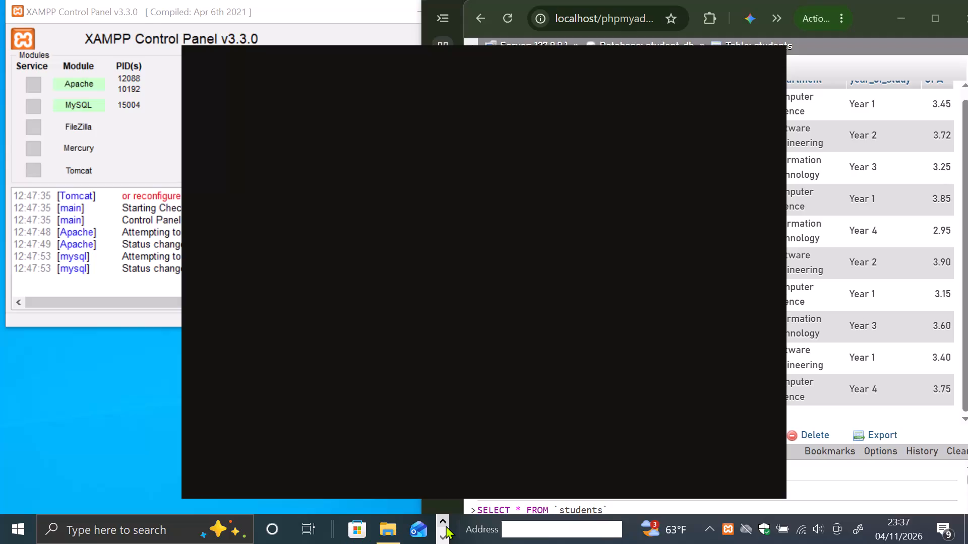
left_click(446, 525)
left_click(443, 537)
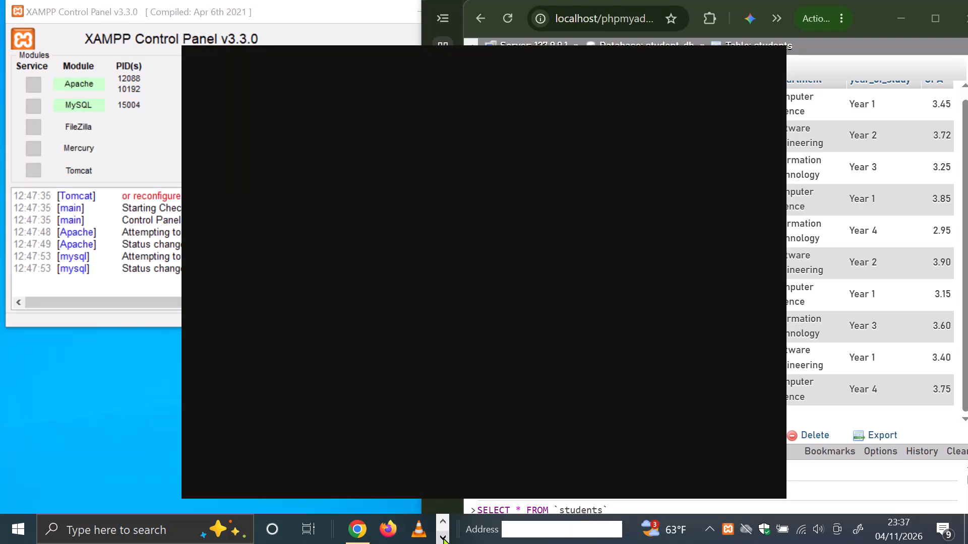